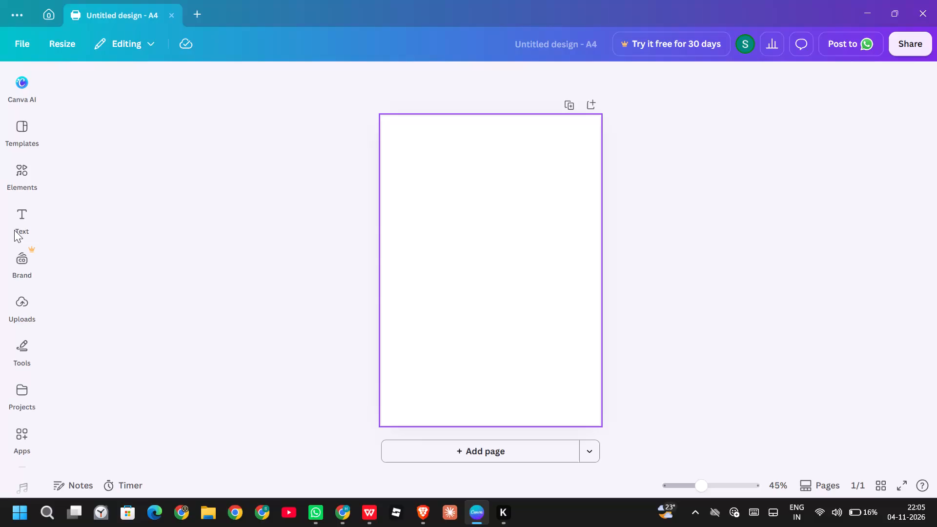
Add a new text box to the blank A4 page.
click(14, 230)
click(15, 217)
double_click(15, 217)
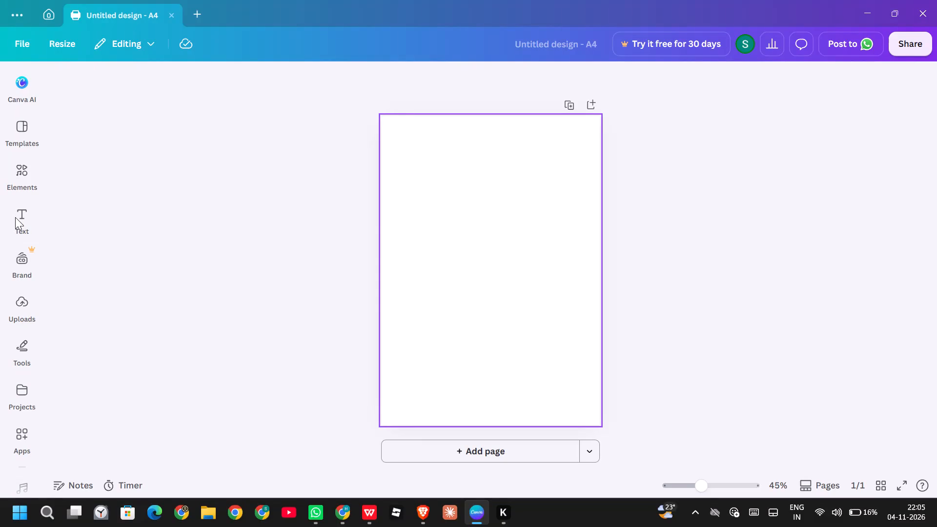
double_click(17, 215)
click(17, 215)
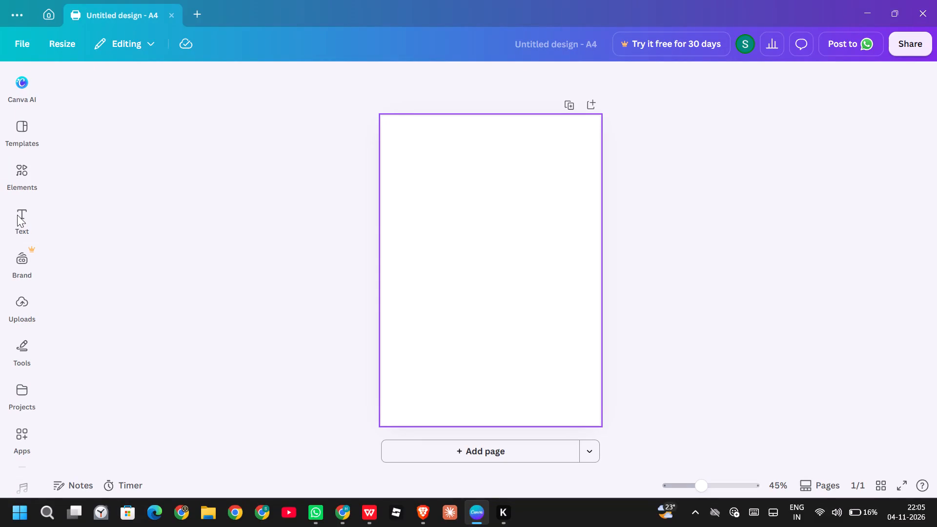
click(17, 215)
right_click(17, 215)
scroll(17, 214, down, 4)
scroll(17, 214, up, 1)
click(17, 214)
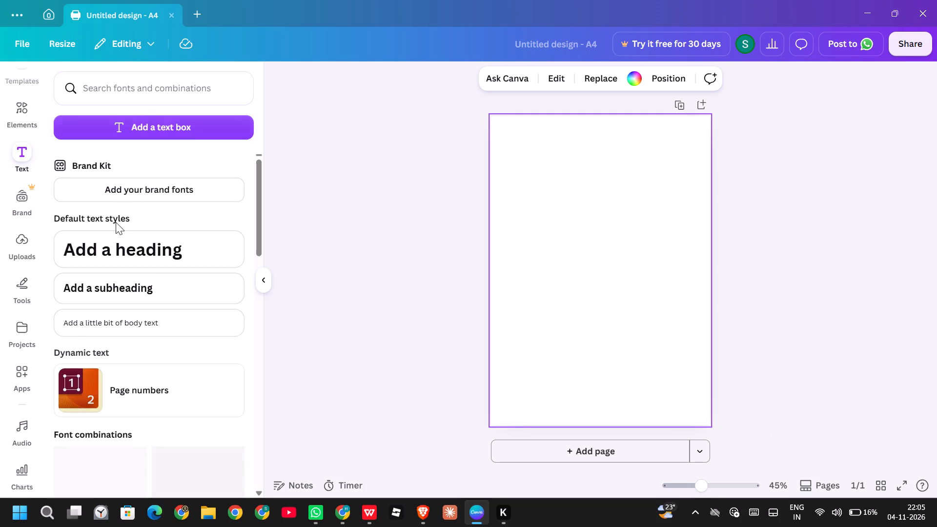
click(131, 134)
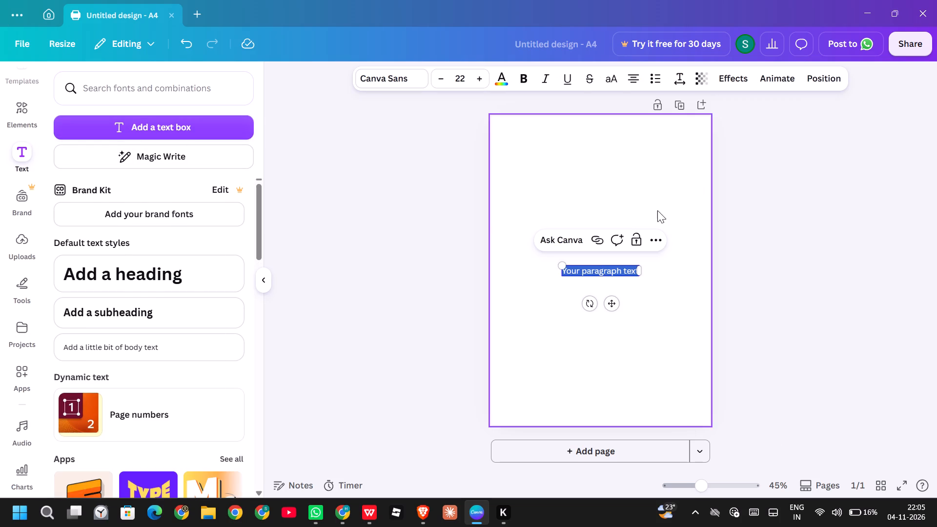
Replace the placeholder paragraph text with the copied word "Certificate".
click(621, 277)
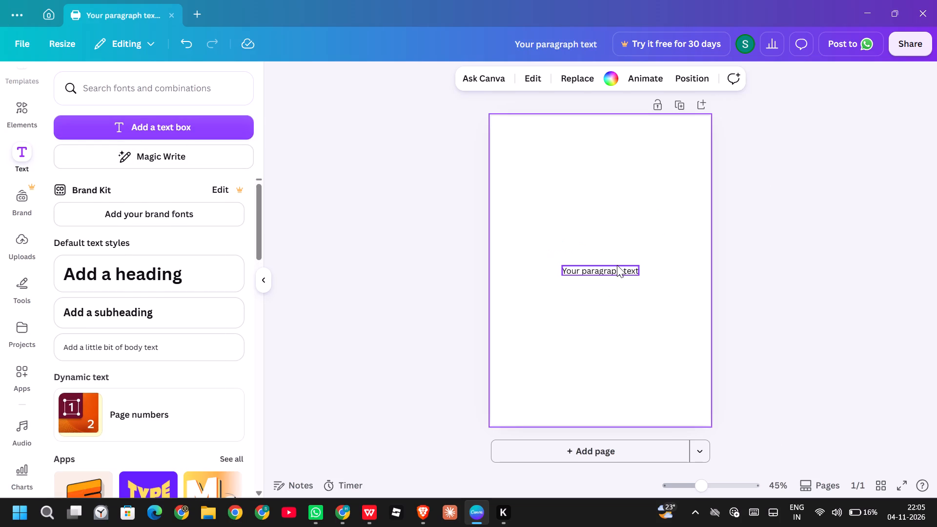
click(617, 265)
double_click(617, 264)
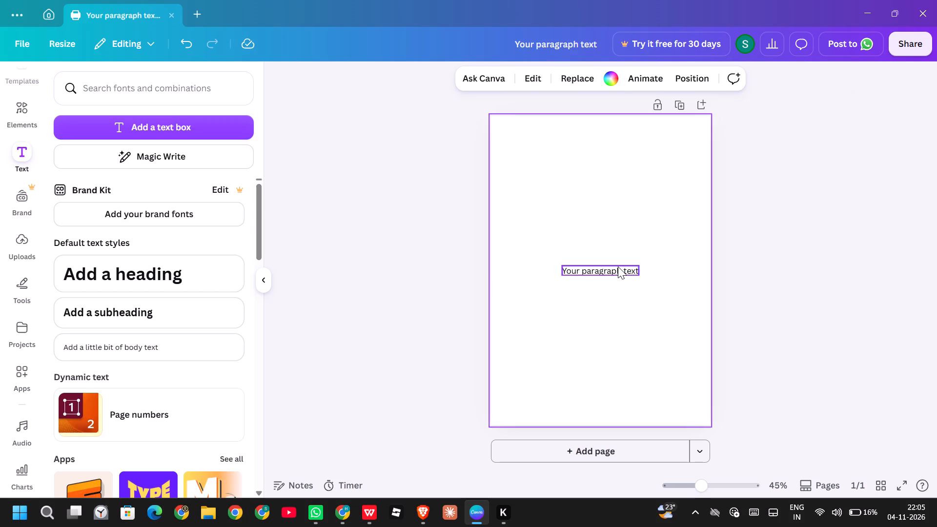
double_click(618, 266)
key(ctrl+v)
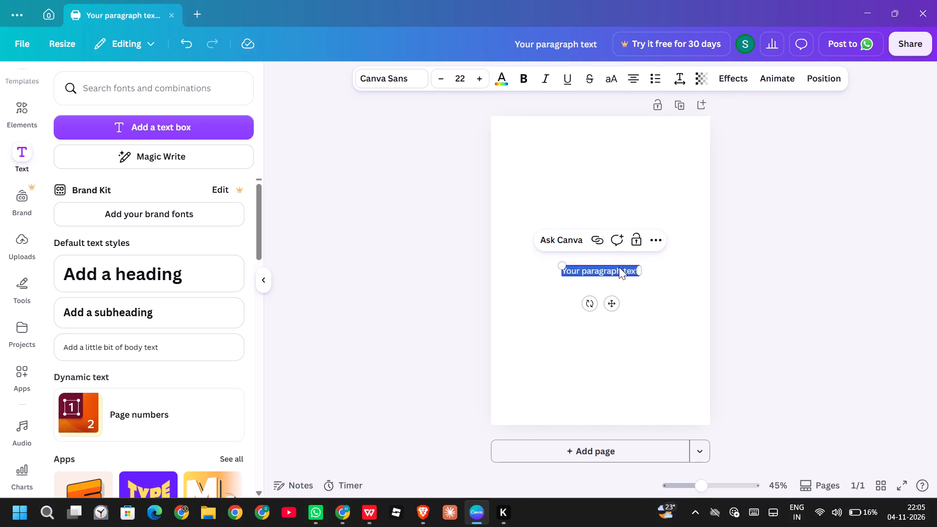
Find the Display fonts and apply Distillery Display to the Certificate text and across the whole design.
click(641, 237)
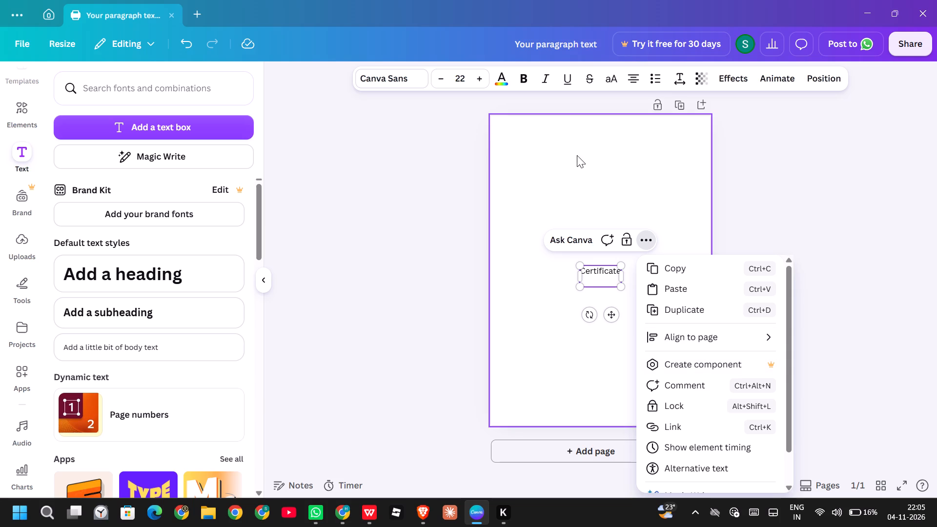
click(401, 75)
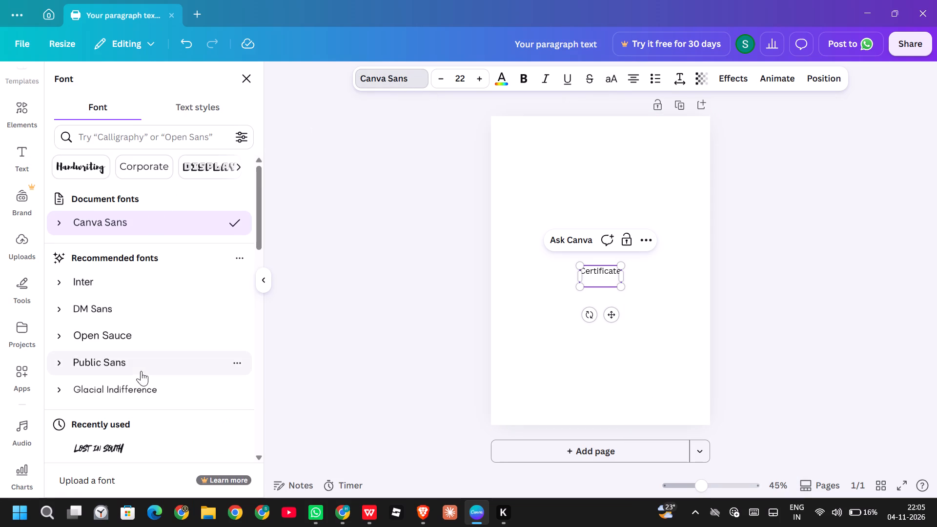
scroll(122, 343, down, 1)
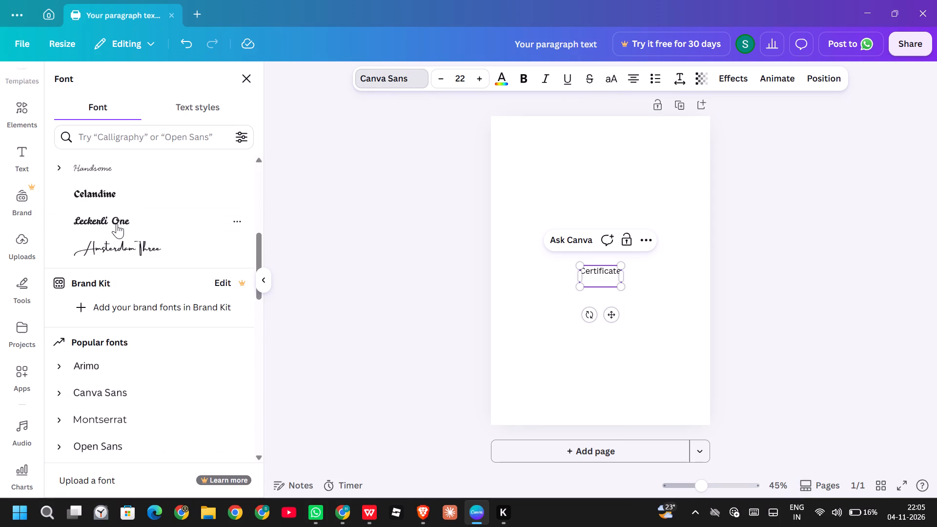
scroll(117, 223, down, 1)
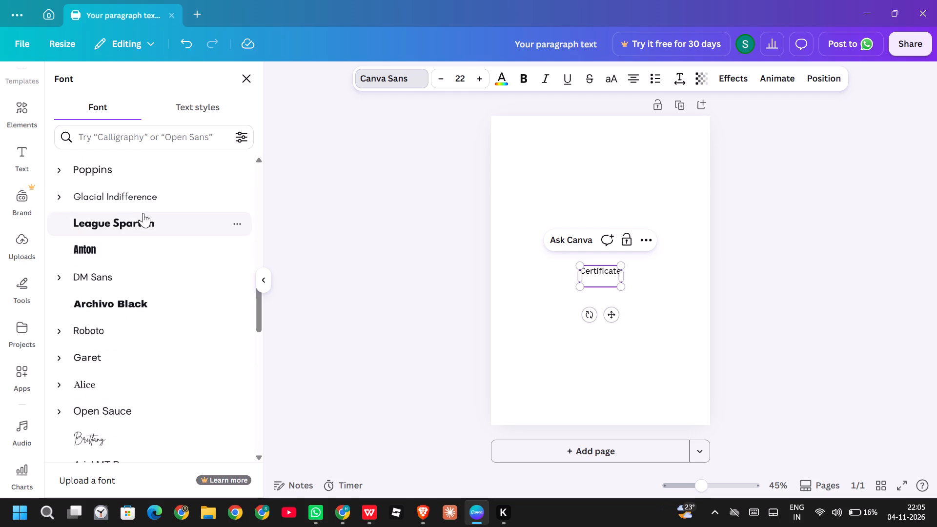
scroll(143, 210, up, 1)
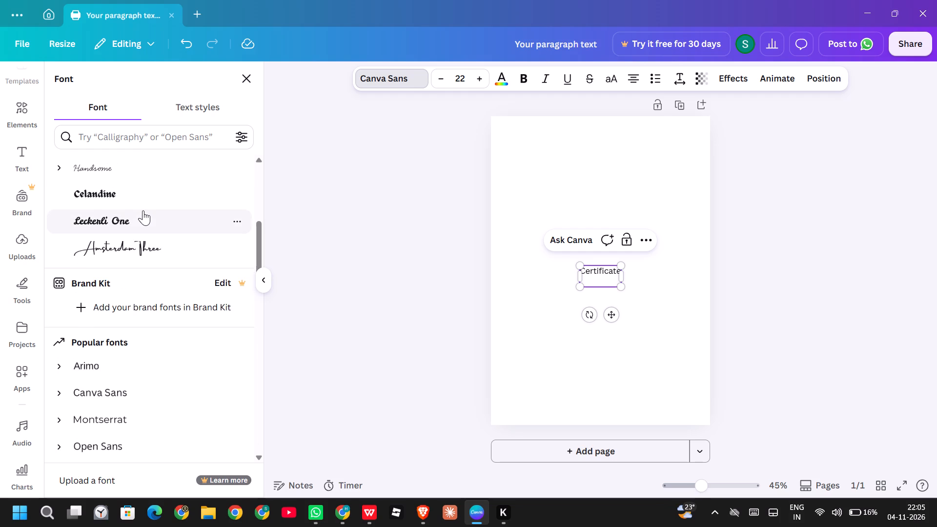
scroll(143, 210, up, 1)
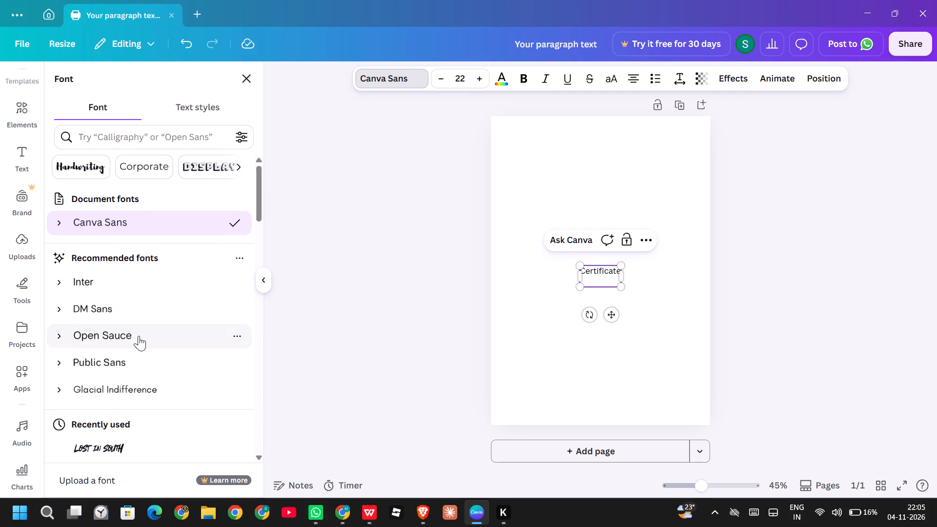
scroll(138, 336, down, 1)
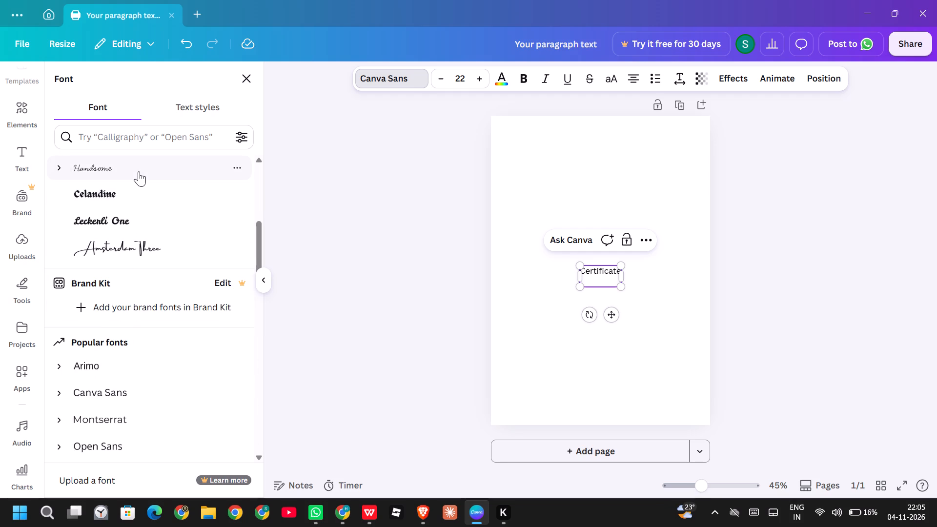
click(158, 142)
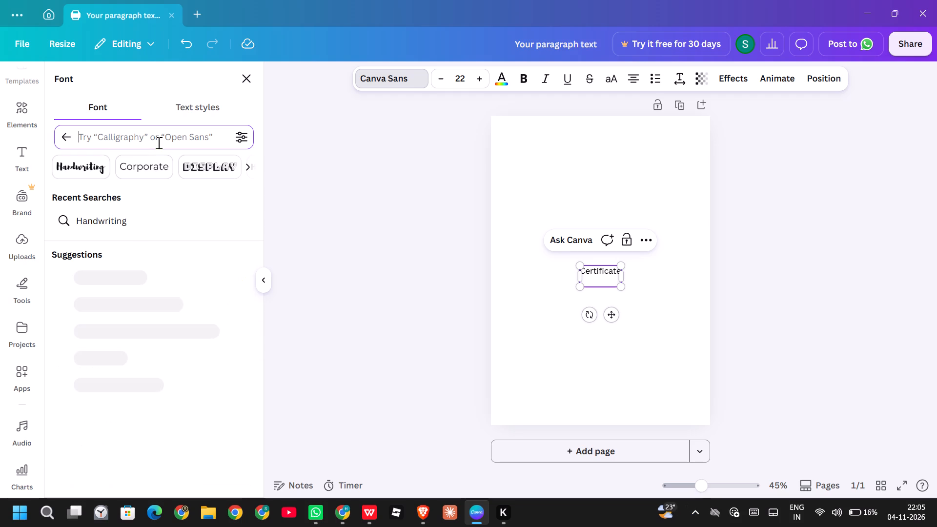
click(197, 168)
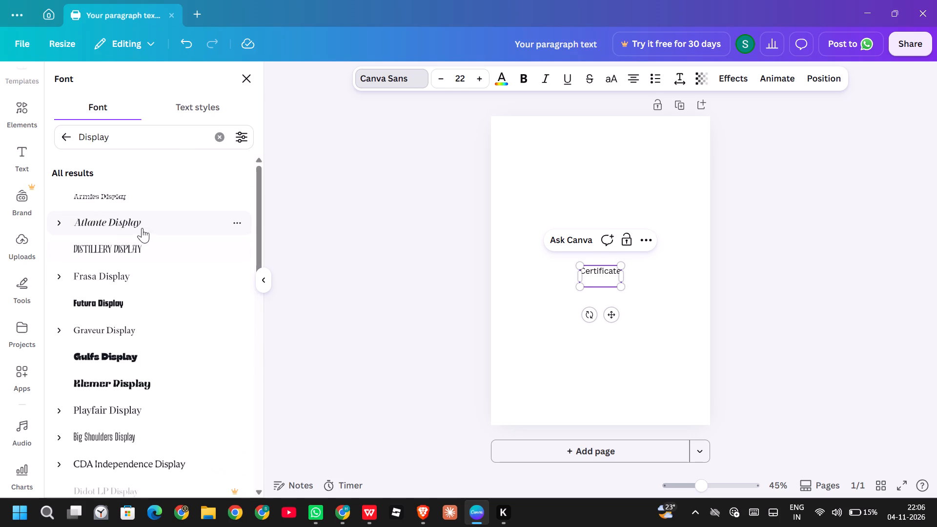
click(113, 247)
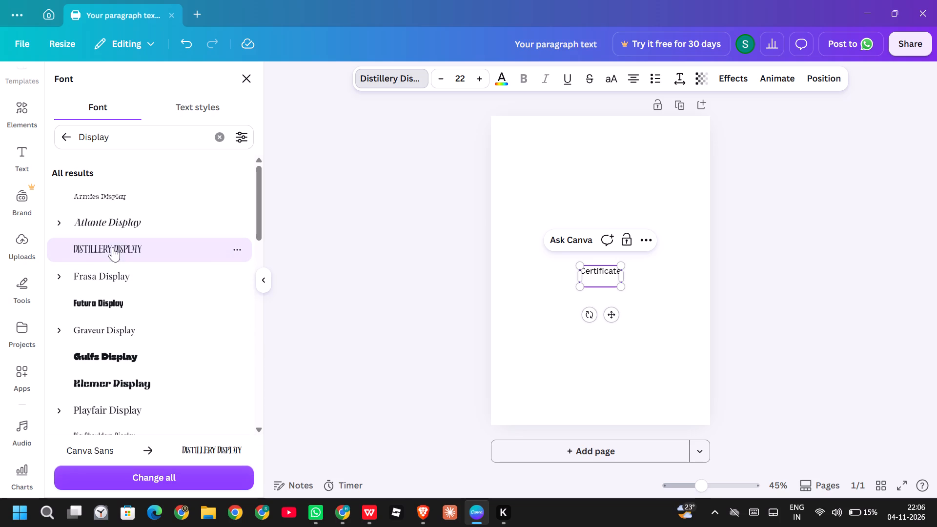
click(193, 482)
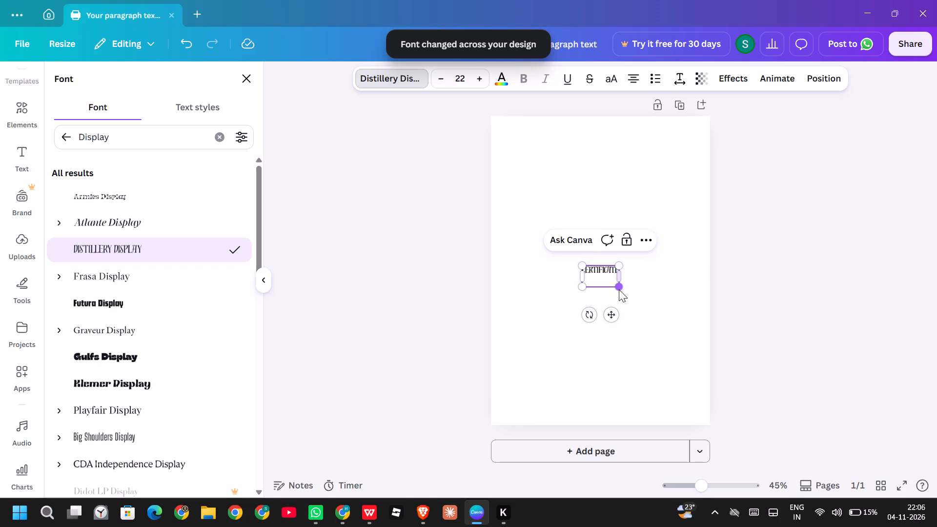
Enlarge the Certificate text box proportionally to a font size of about 73.6.
drag(619, 289, 697, 351)
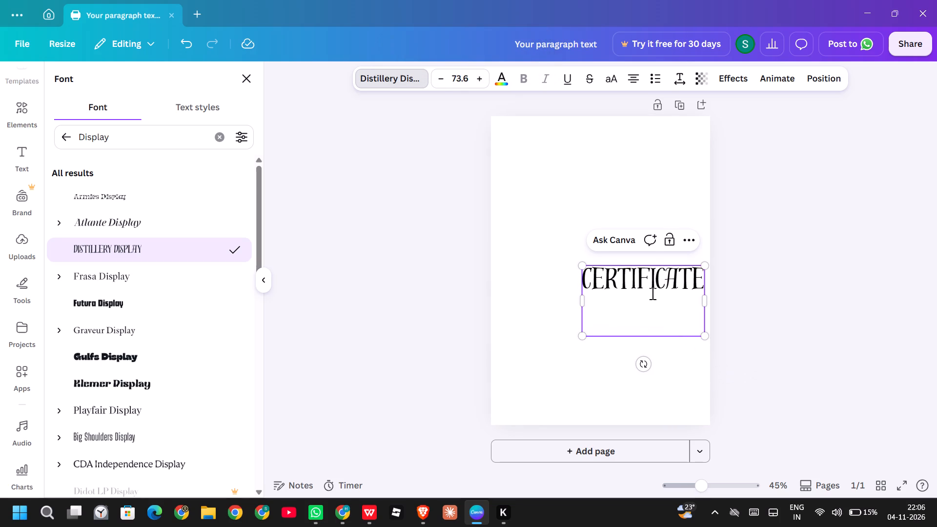
Move the Certificate heading near the top of the page, centred horizontally.
drag(652, 293, 644, 291)
drag(739, 284, 733, 285)
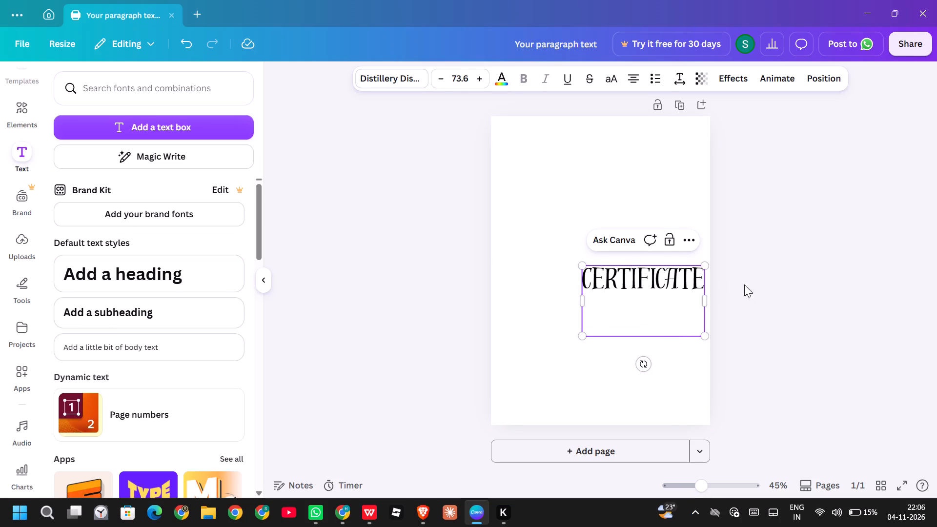
drag(766, 270, 756, 272)
drag(657, 305, 579, 160)
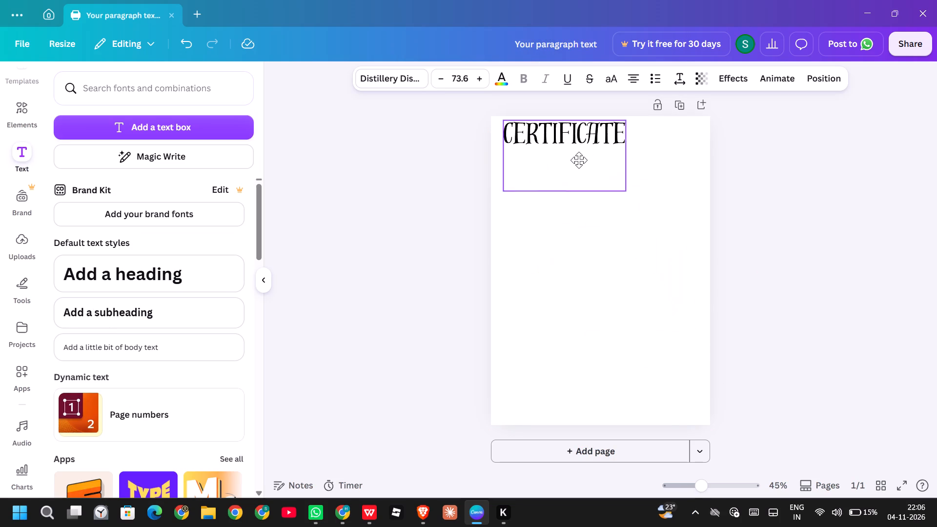
drag(579, 160, 614, 187)
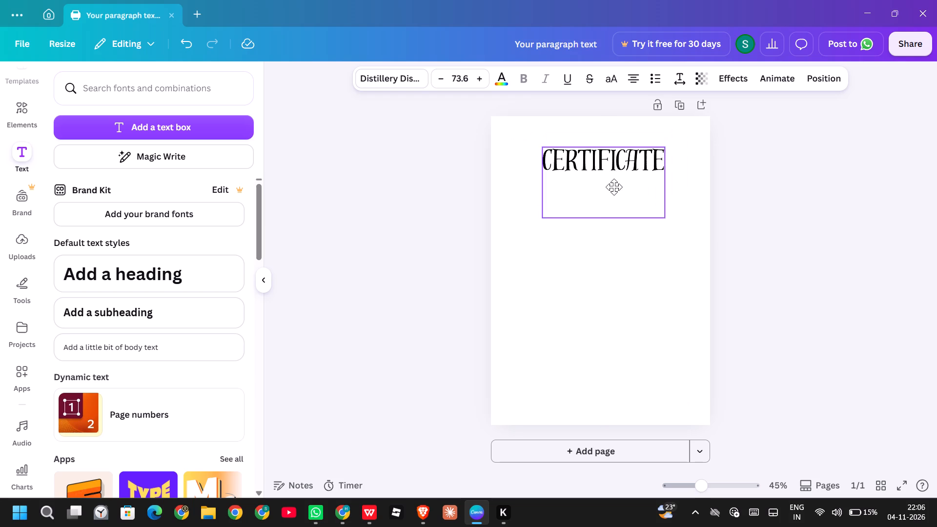
drag(614, 187, 616, 186)
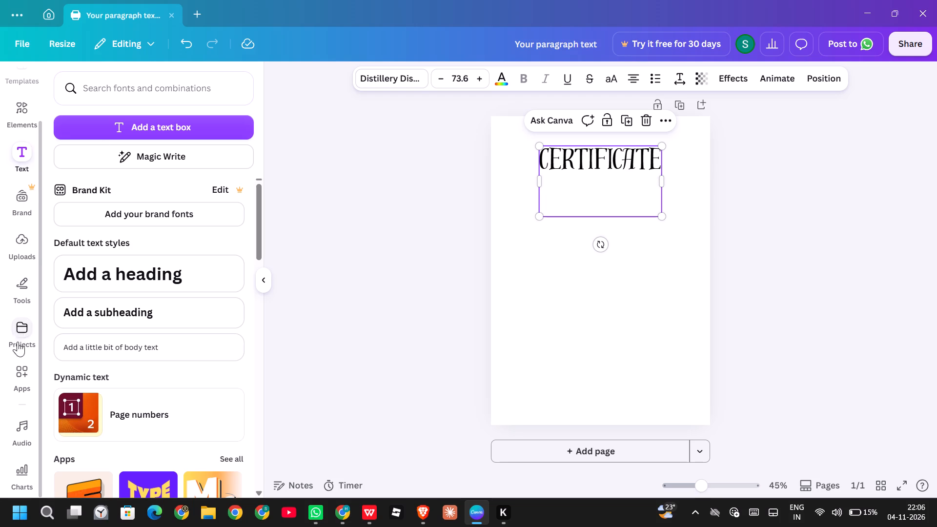
Examine the border graphics, photos and frames offered in the elements library.
scroll(19, 234, up, 5)
click(27, 174)
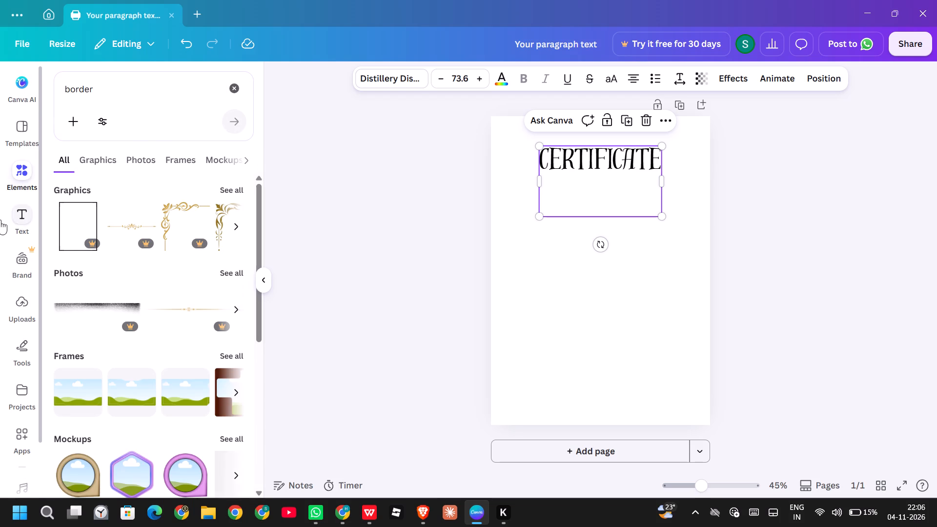
scroll(160, 344, down, 2)
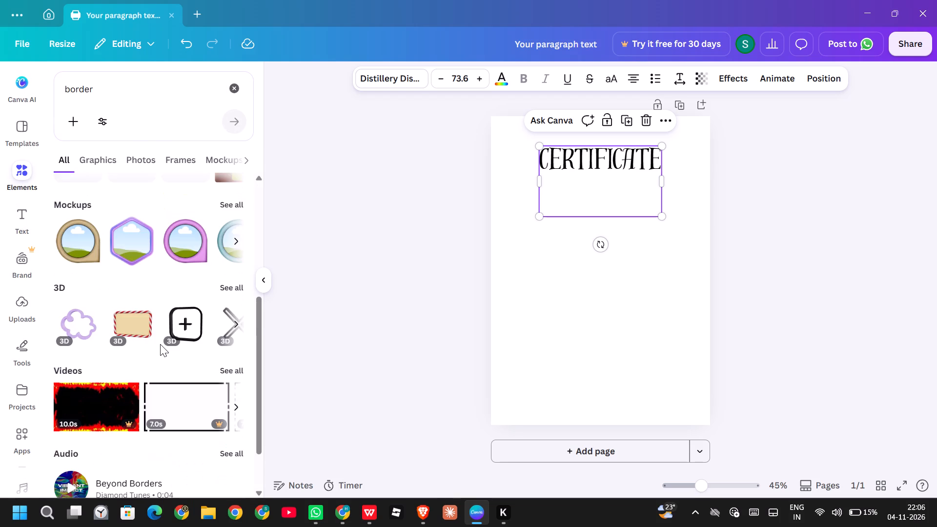
scroll(155, 343, up, 1)
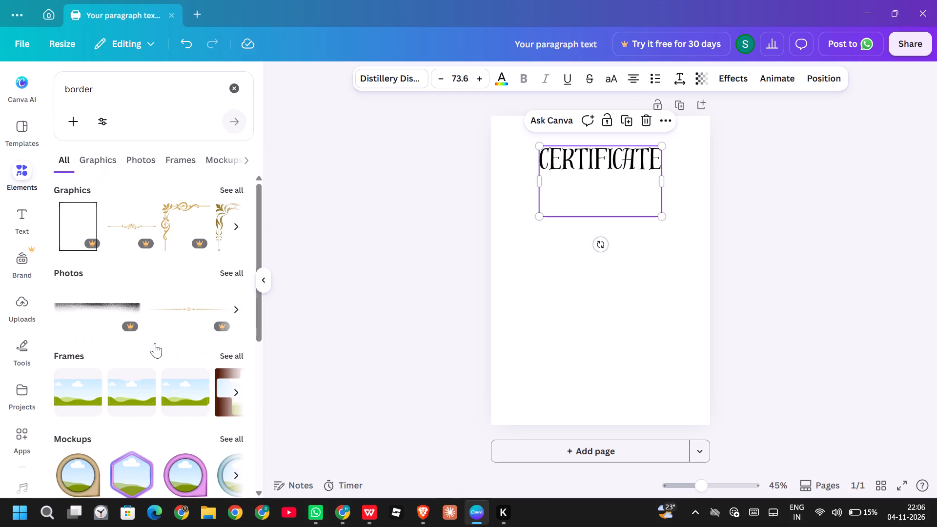
scroll(155, 343, up, 1)
drag(177, 251, 163, 243)
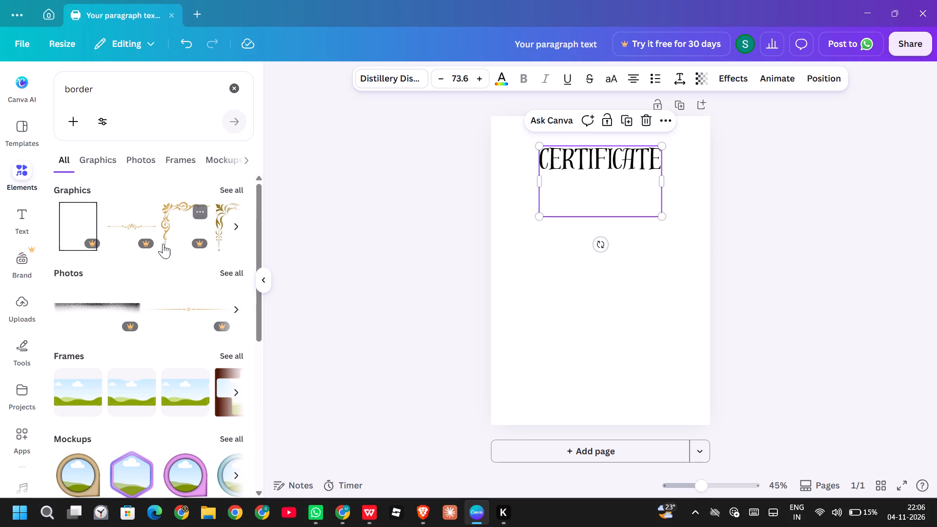
drag(163, 243, 160, 241)
Clear the border search and look through the element categories, style filters and recent searches.
click(234, 88)
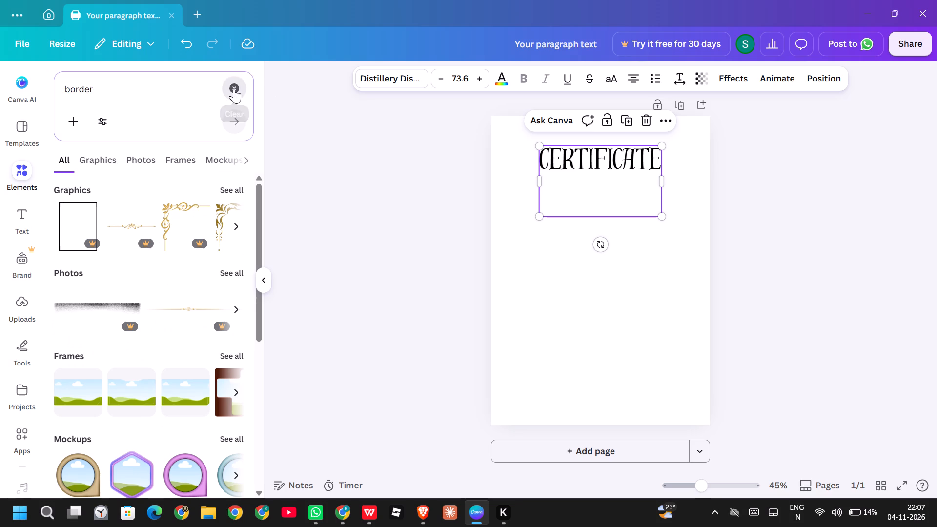
click(113, 406)
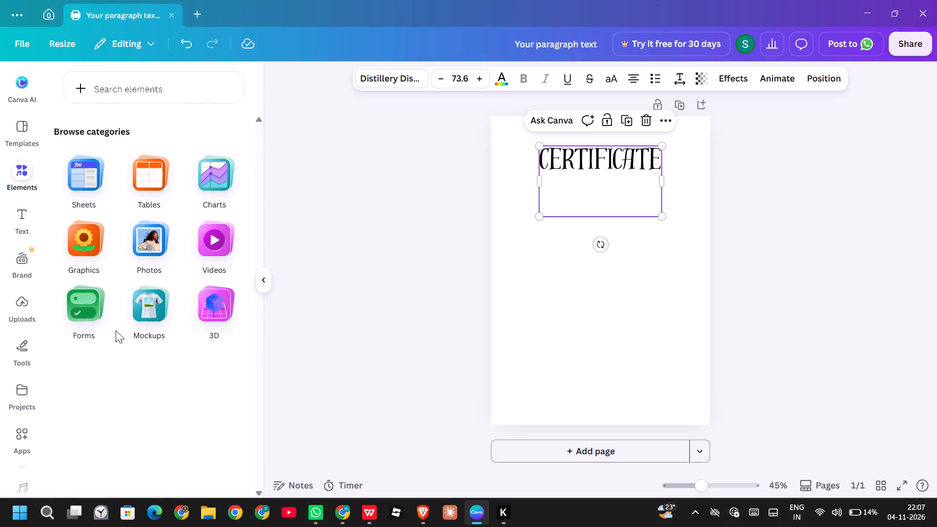
scroll(141, 315, down, 4)
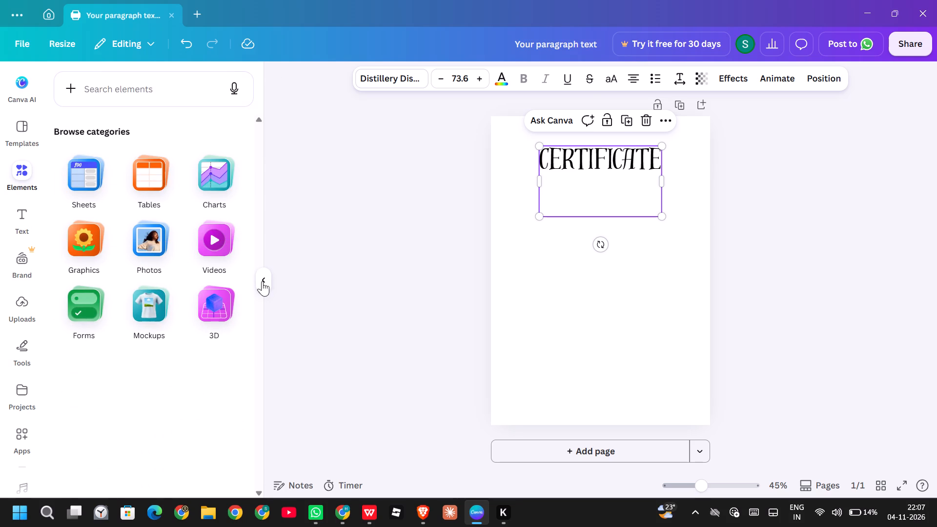
click(262, 281)
click(28, 185)
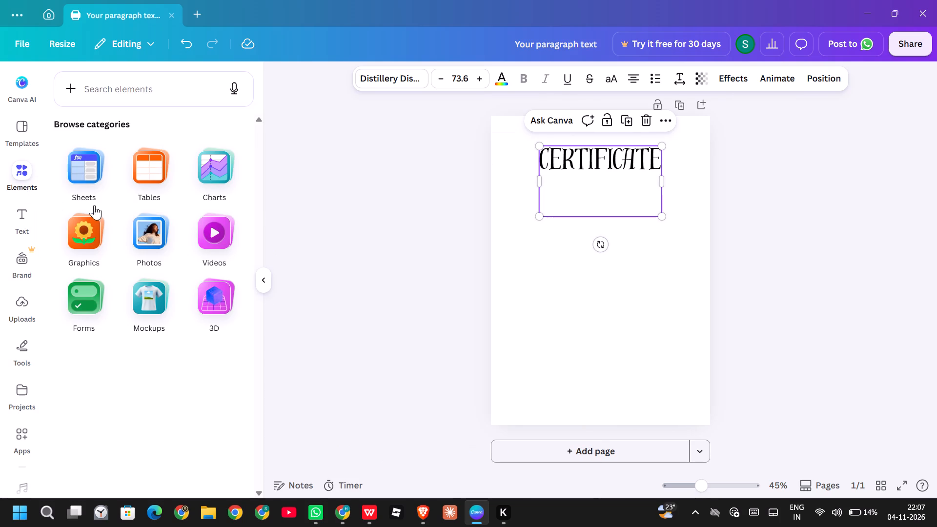
scroll(146, 211, down, 3)
click(135, 100)
click(133, 90)
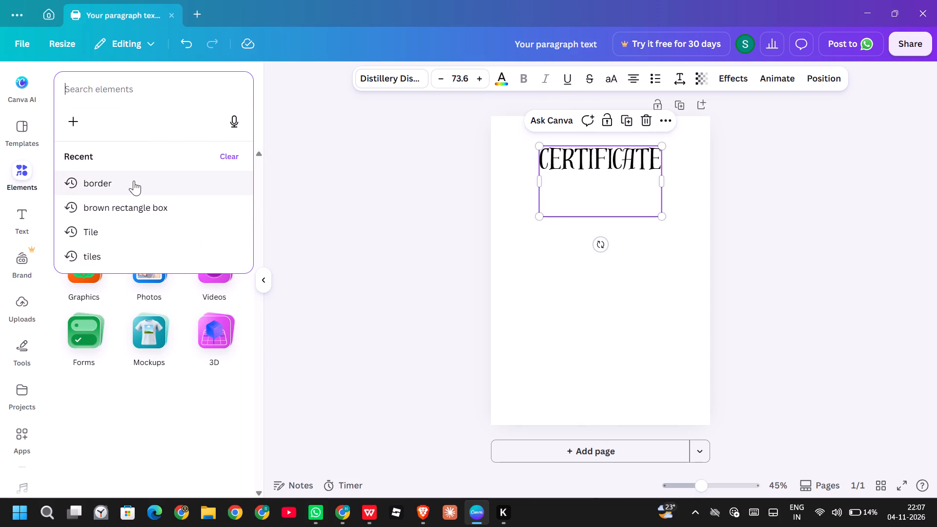
click(135, 383)
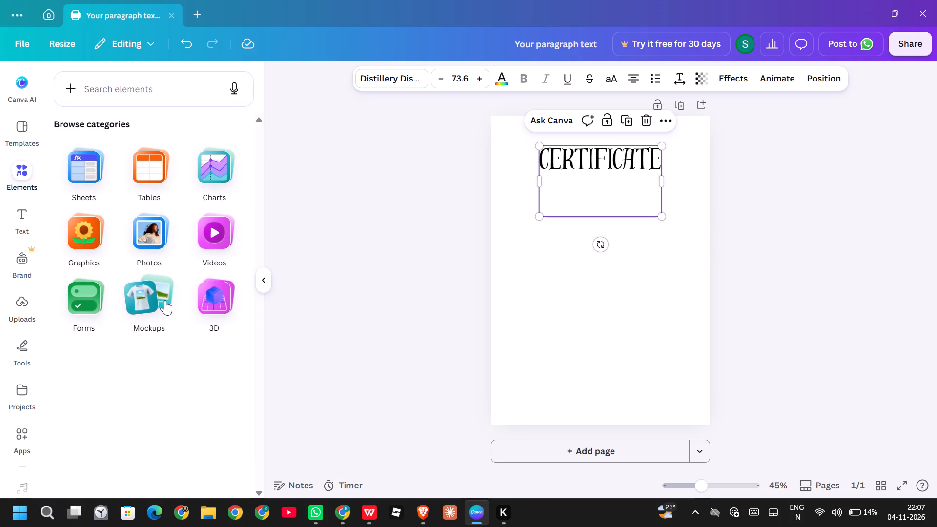
click(102, 124)
click(75, 93)
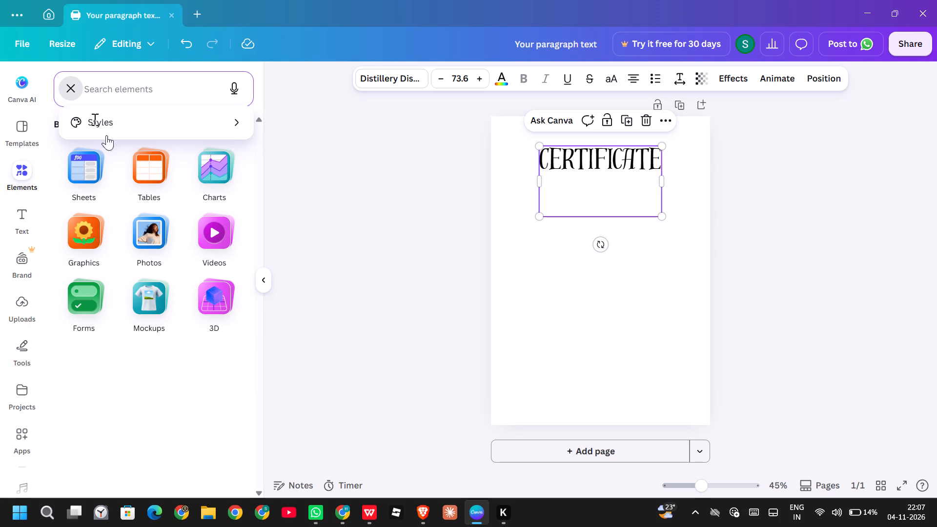
click(107, 118)
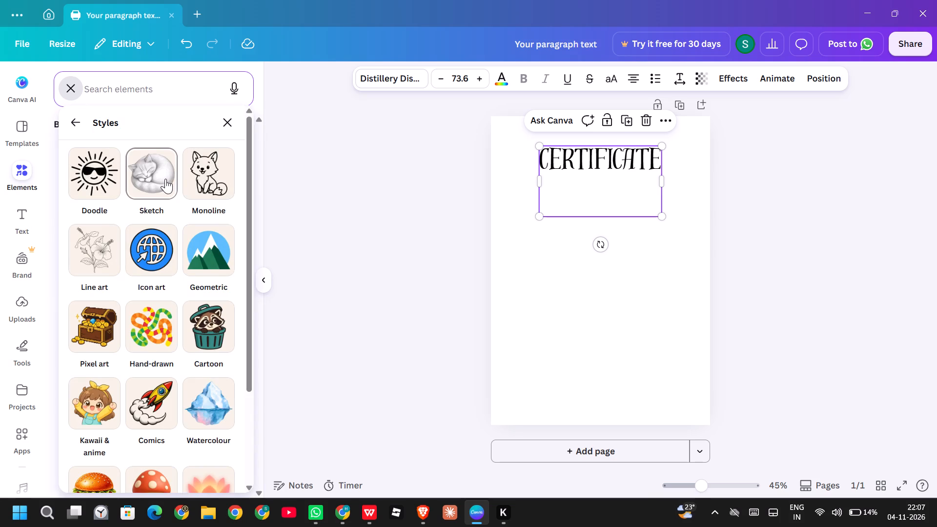
click(330, 158)
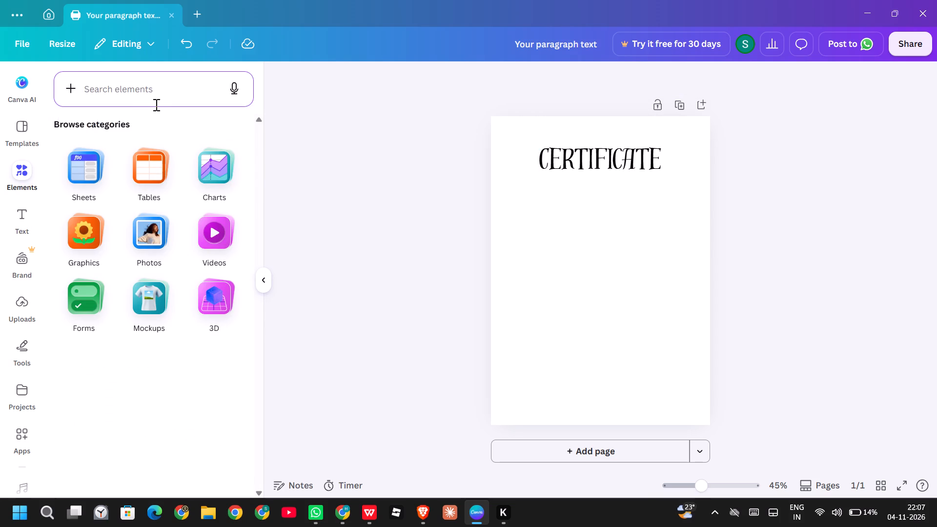
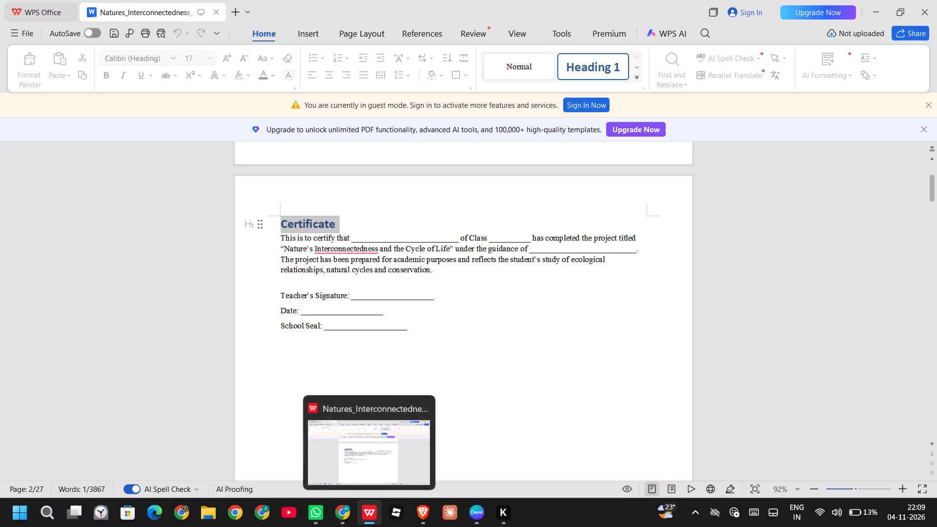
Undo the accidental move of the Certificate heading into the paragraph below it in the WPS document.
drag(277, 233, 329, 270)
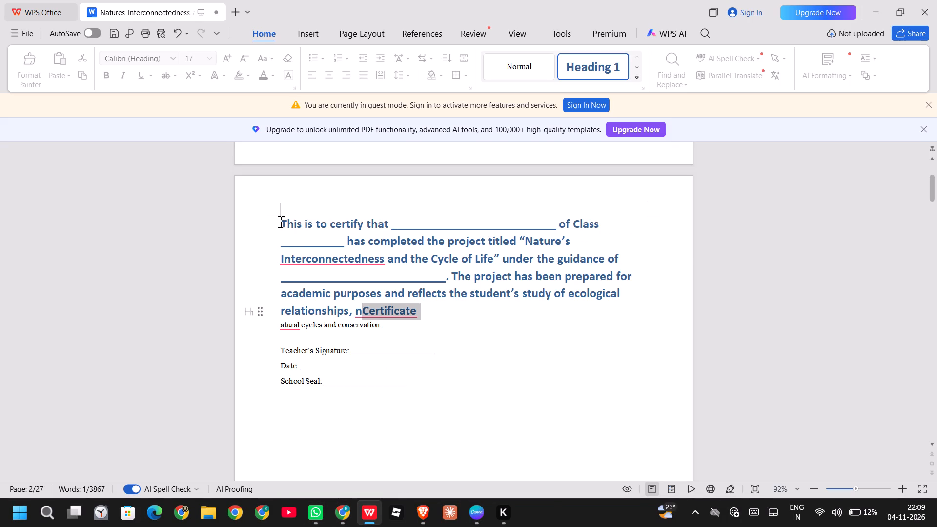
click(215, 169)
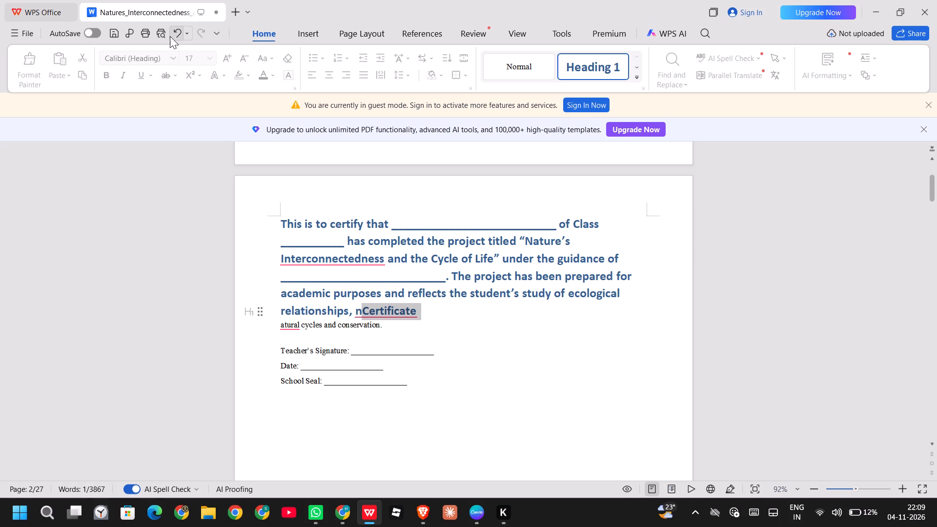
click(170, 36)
Move the paragraph's first line, "This is to certify that … the project titled", into the word "natural" in its last line.
click(264, 243)
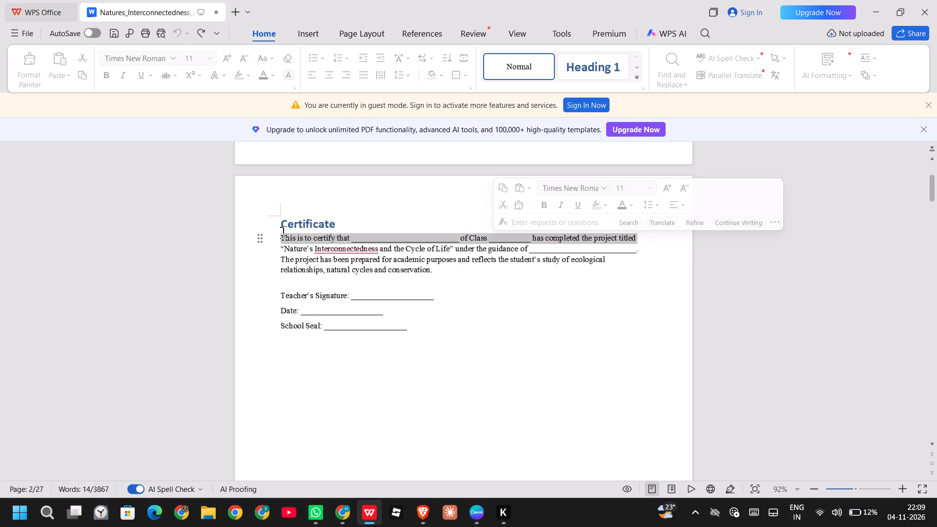
drag(280, 235, 306, 258)
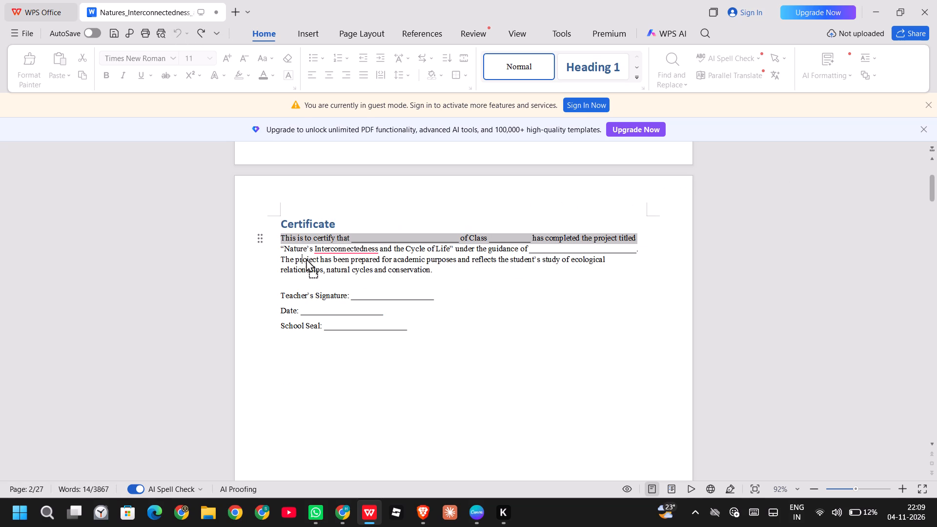
drag(306, 258, 338, 278)
click(445, 274)
Copy all the text below the Certificate heading, from the "Nature's Interconnectedness" paragraph through the School Seal line.
drag(440, 273, 384, 260)
drag(384, 260, 307, 248)
right_drag(440, 273, 372, 248)
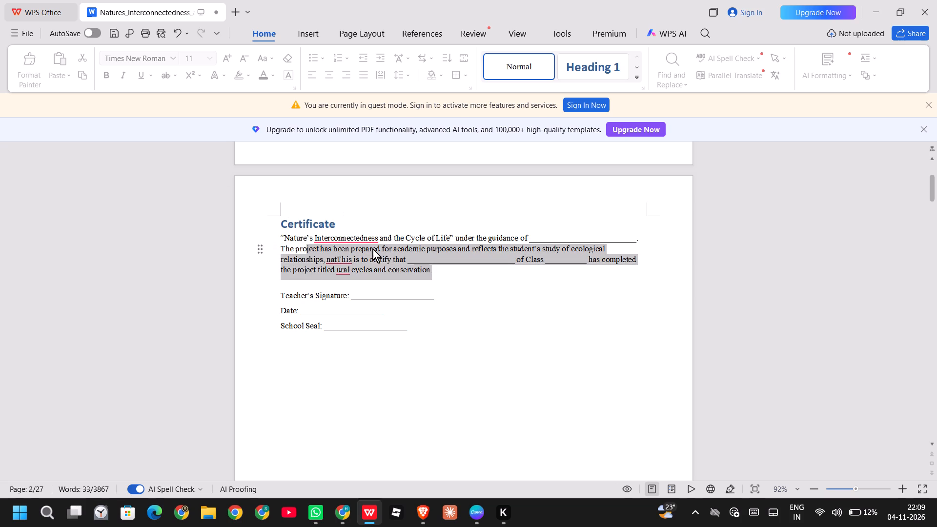
right_drag(372, 248, 372, 248)
click(479, 285)
click(515, 284)
click(742, 274)
right_drag(440, 277, 313, 242)
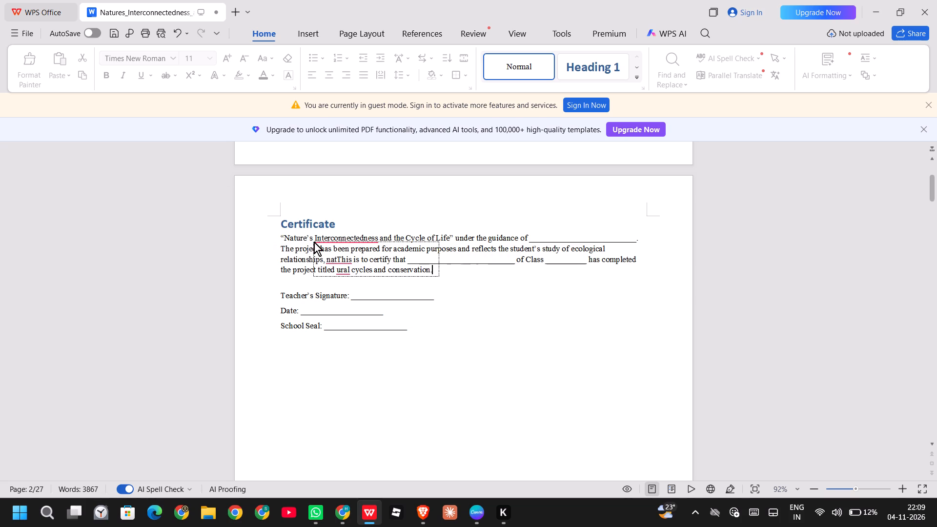
right_drag(313, 242, 274, 230)
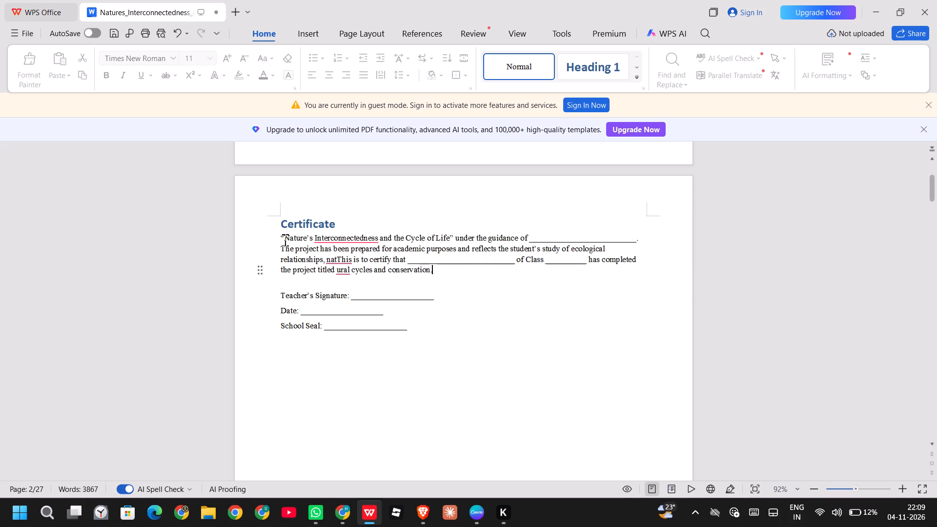
click(284, 240)
right_drag(284, 238, 433, 267)
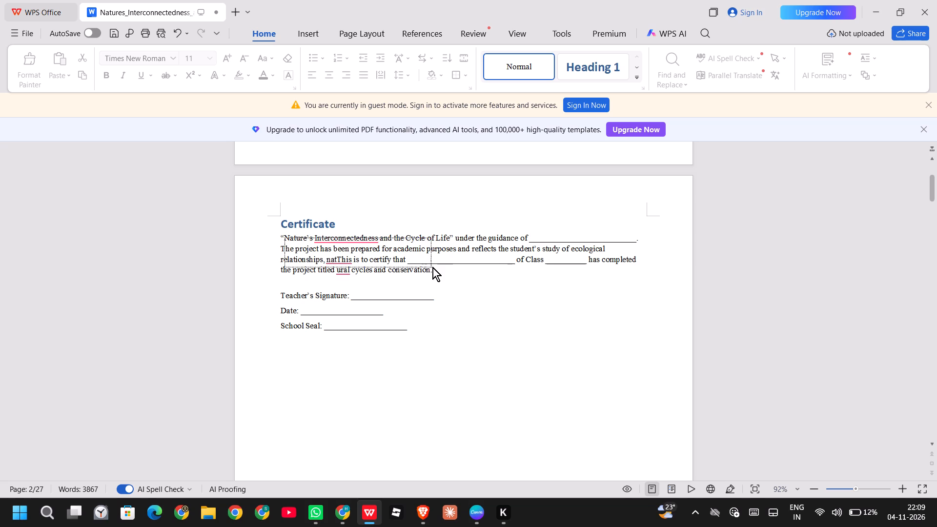
right_drag(433, 267, 650, 284)
drag(282, 239, 423, 281)
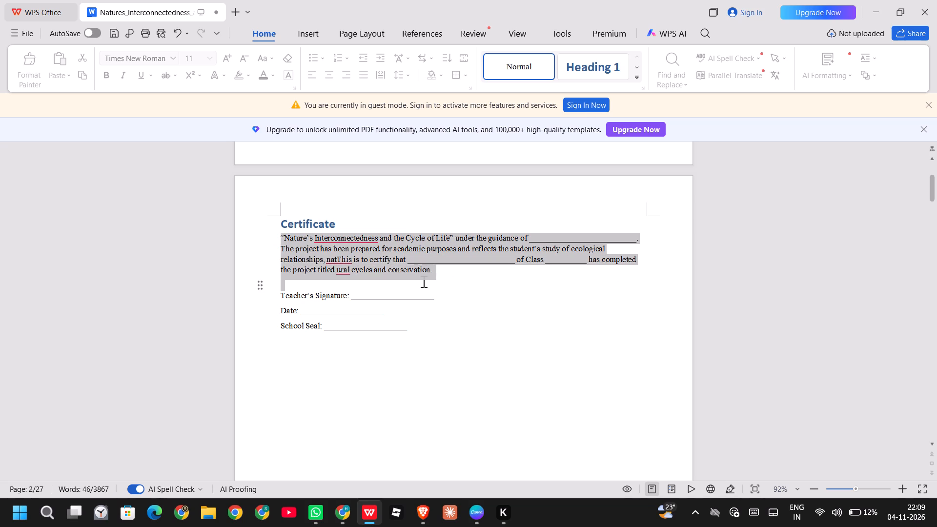
drag(423, 281, 433, 327)
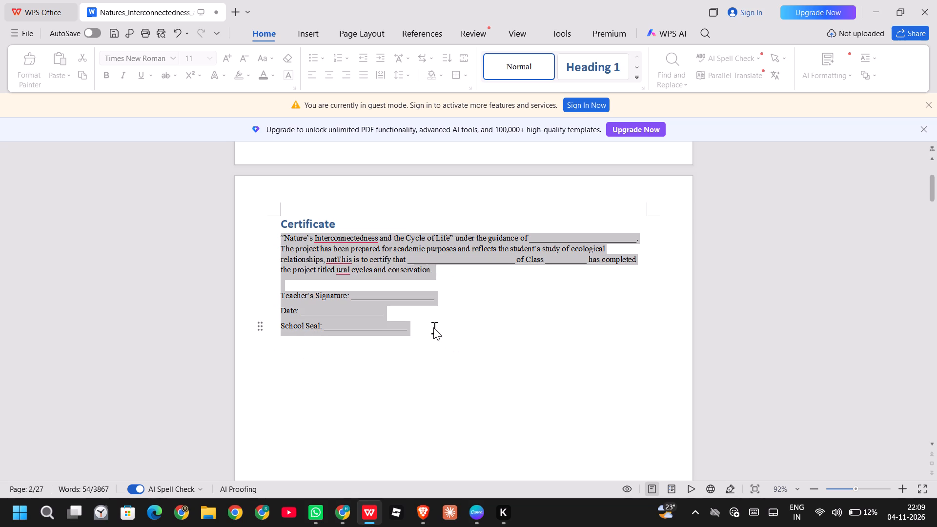
key(ctrl+c)
Switch to Canva and paste the copied certificate text into a new text box on the page.
click(469, 522)
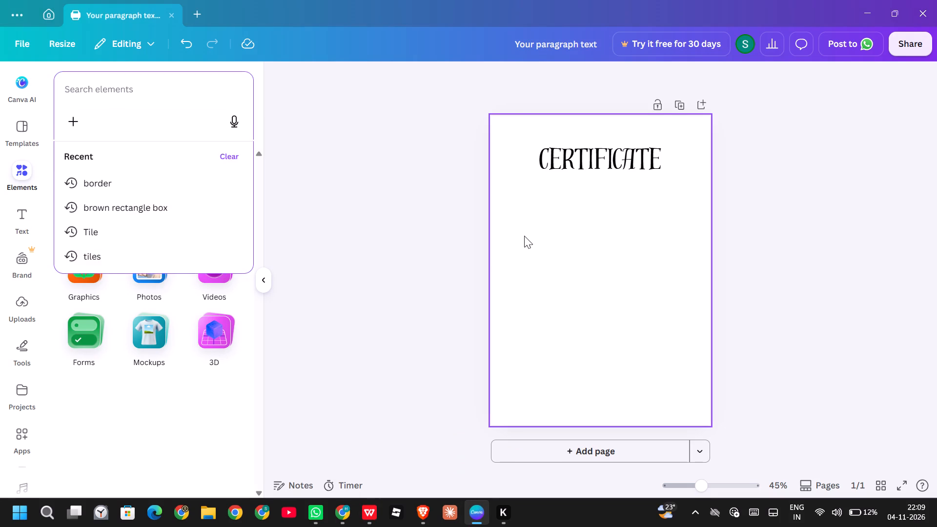
click(524, 216)
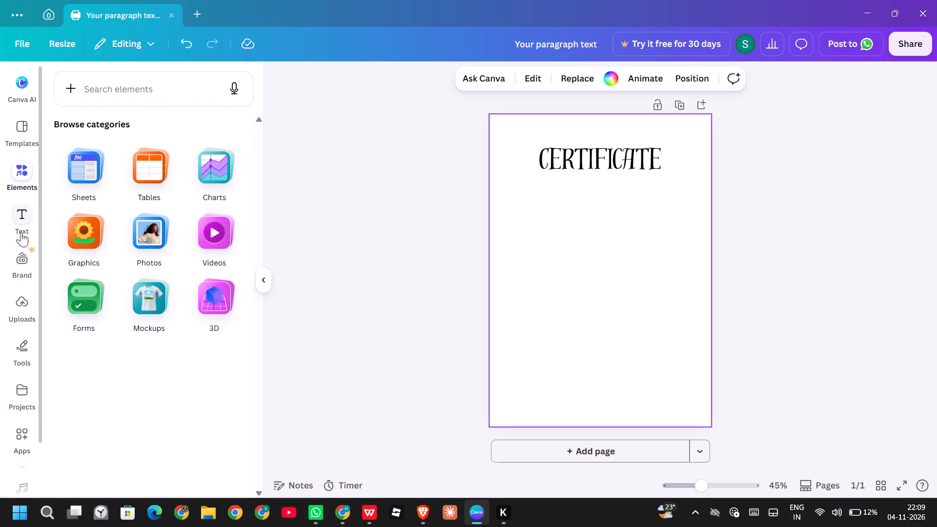
click(21, 232)
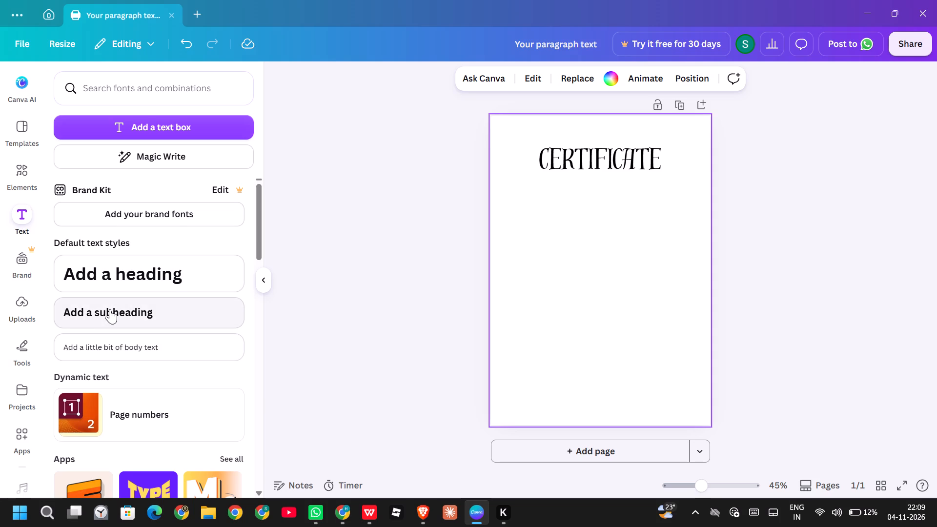
click(141, 224)
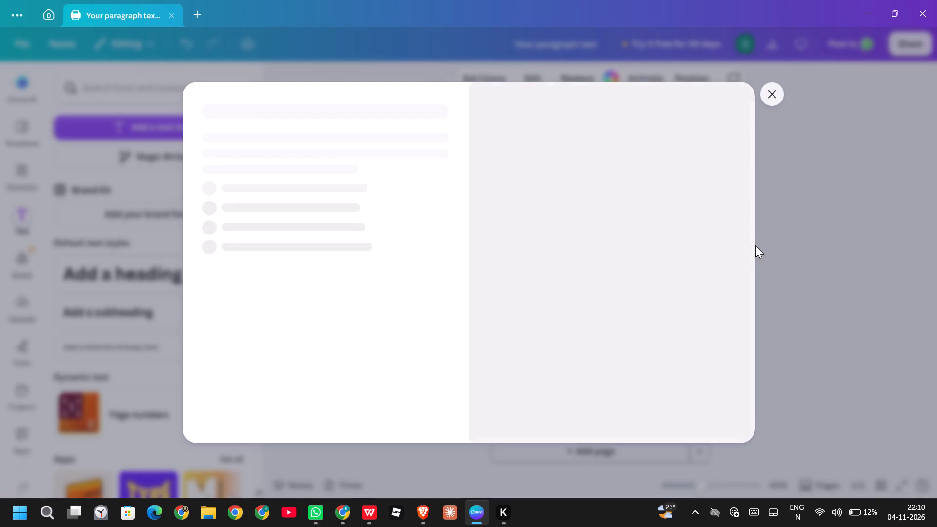
click(767, 91)
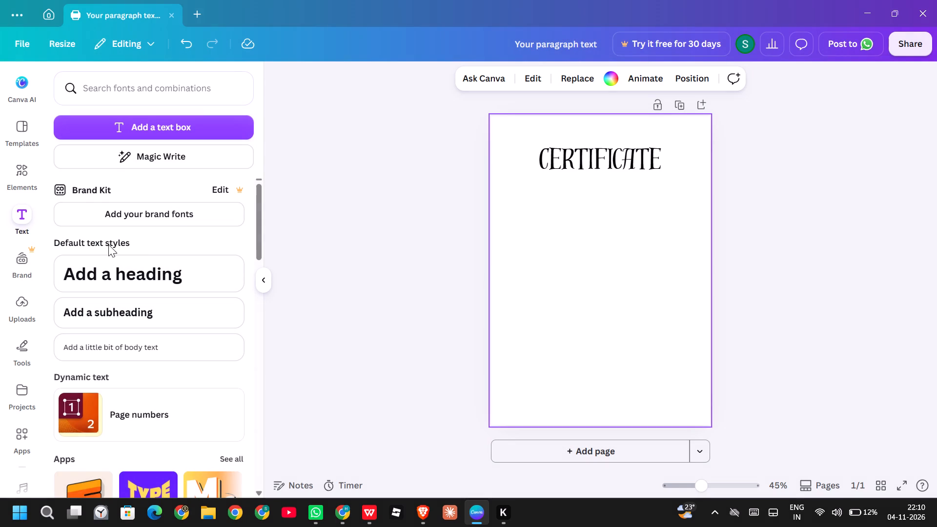
click(154, 128)
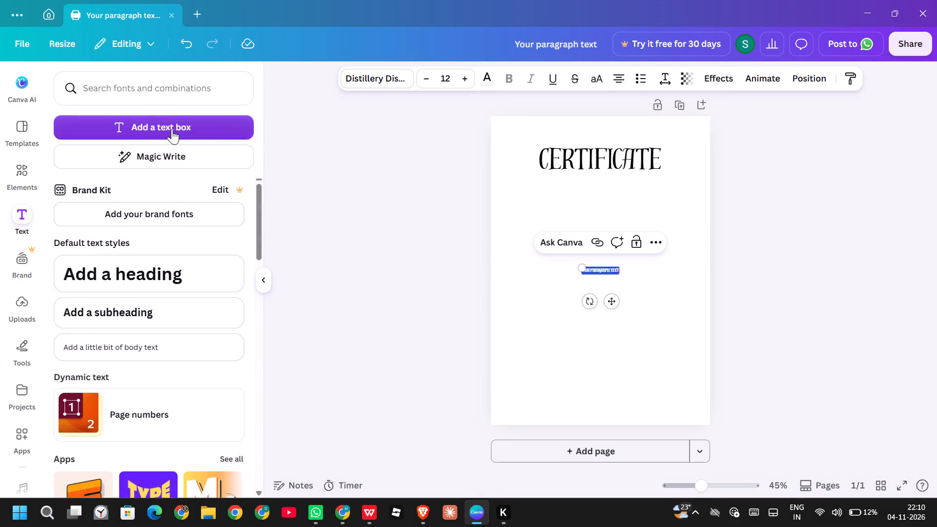
key(ctrl+v)
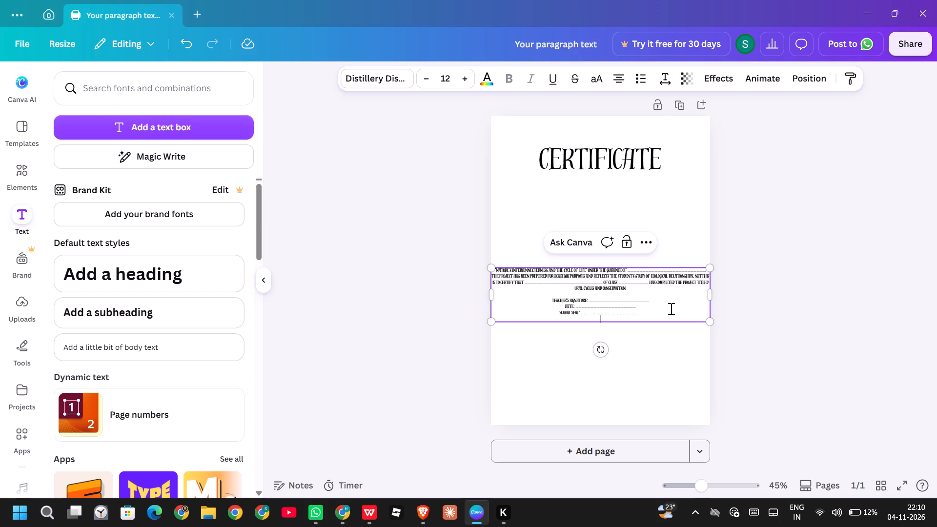
Enlarge the pasted text to a font size of about 23.9 in a narrower text box.
drag(710, 322, 739, 425)
drag(761, 301, 604, 298)
drag(605, 381, 662, 436)
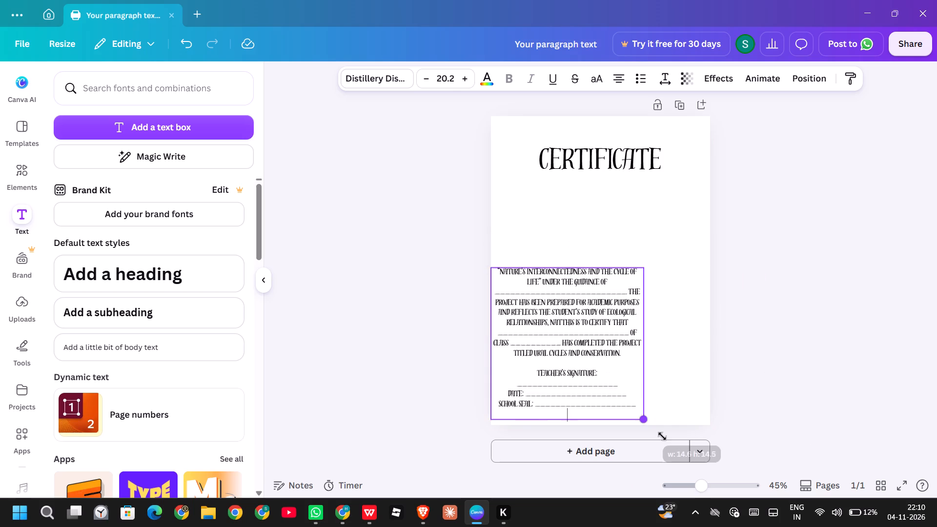
drag(662, 436, 686, 437)
click(599, 320)
click(837, 297)
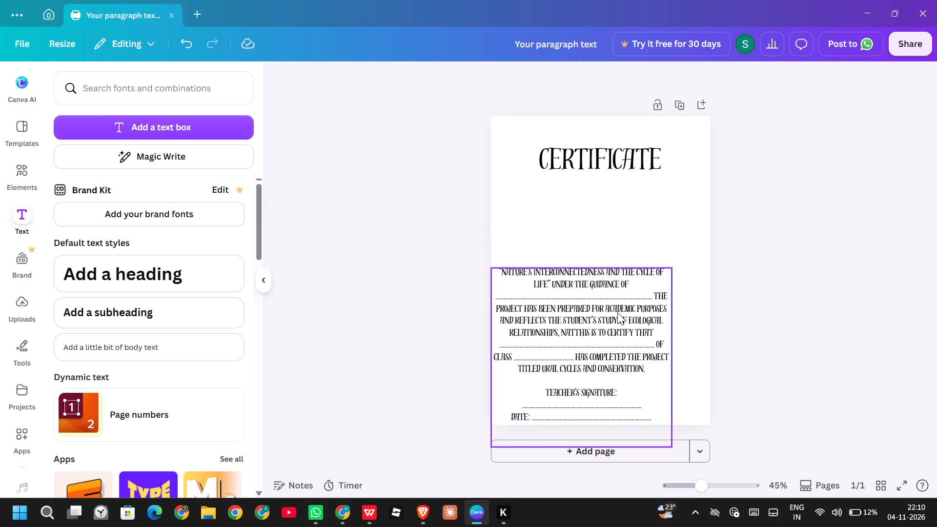
Change the certificate body text's font to Handsome.
right_click(614, 314)
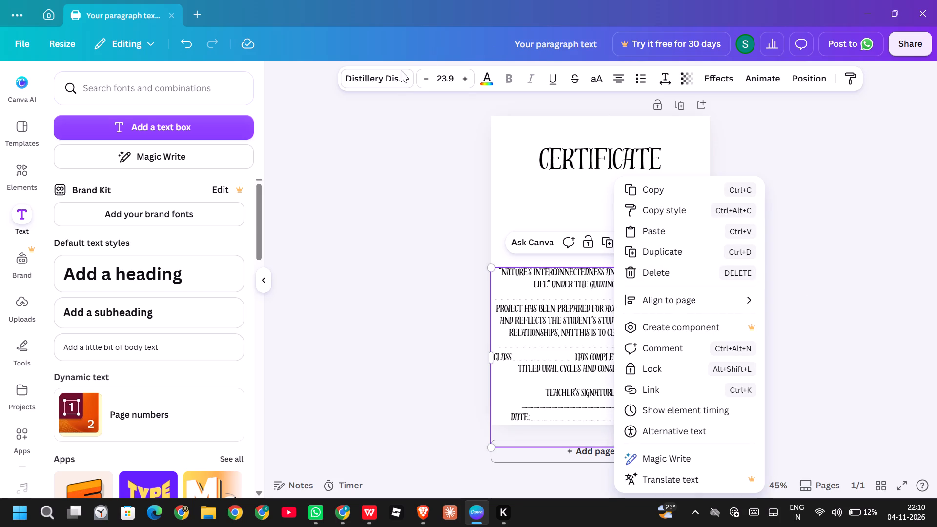
click(388, 80)
click(390, 85)
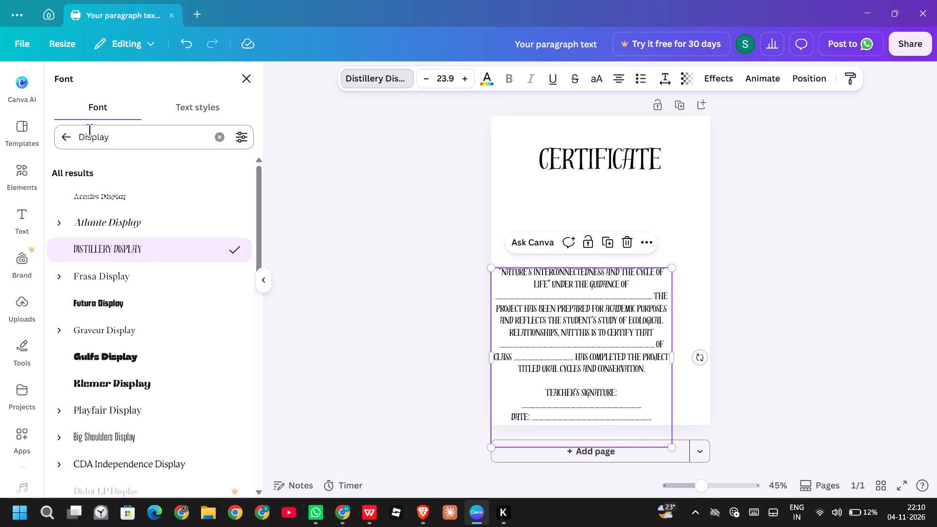
click(68, 135)
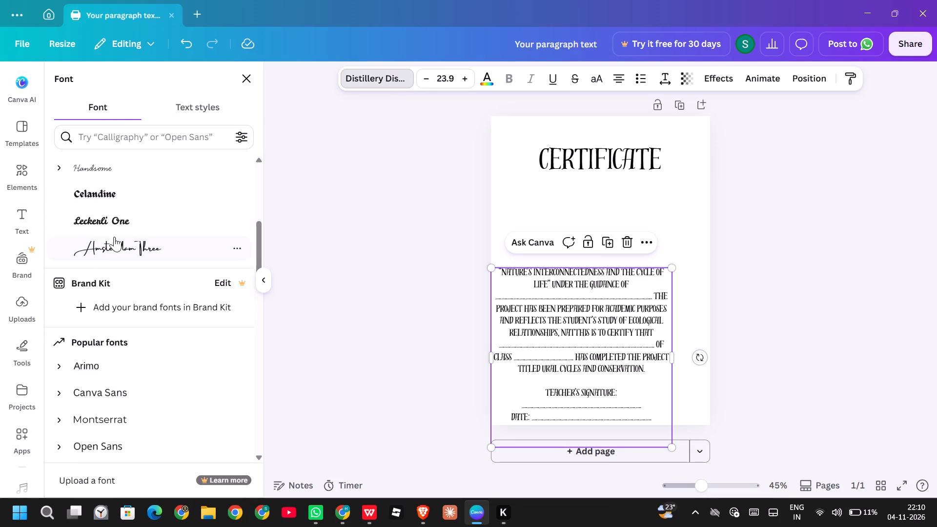
click(117, 168)
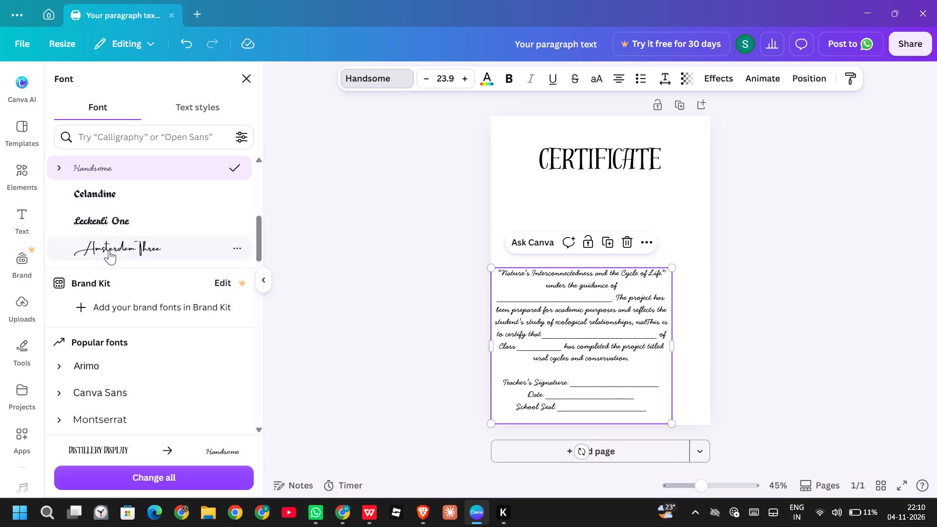
click(124, 174)
click(876, 246)
Position the body text beneath the CERTIFICATE heading and fit it within the page margins at a font size of about 23.1.
drag(605, 310, 629, 247)
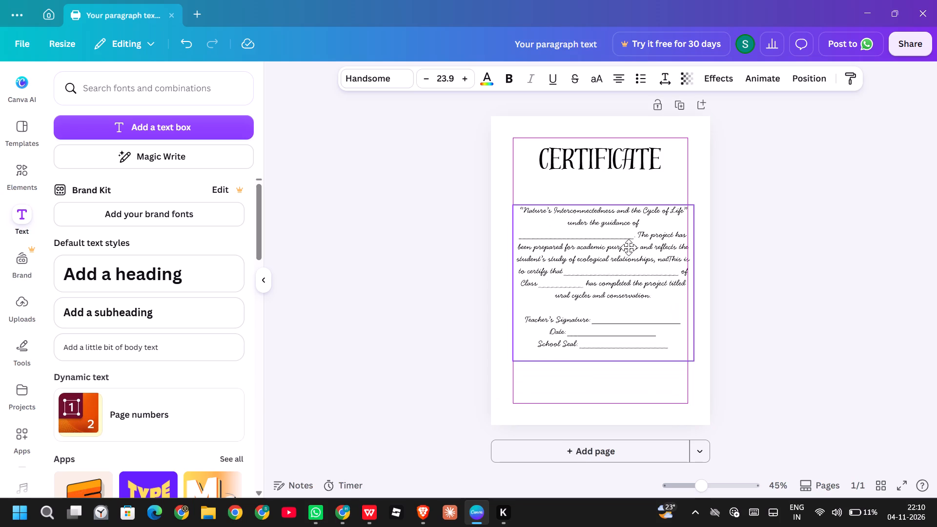
drag(629, 247, 628, 243)
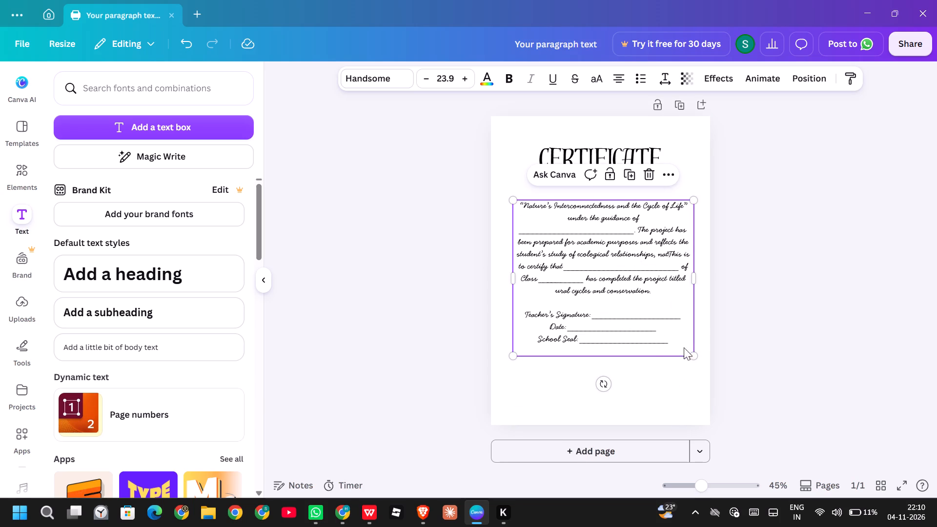
drag(695, 355, 724, 397)
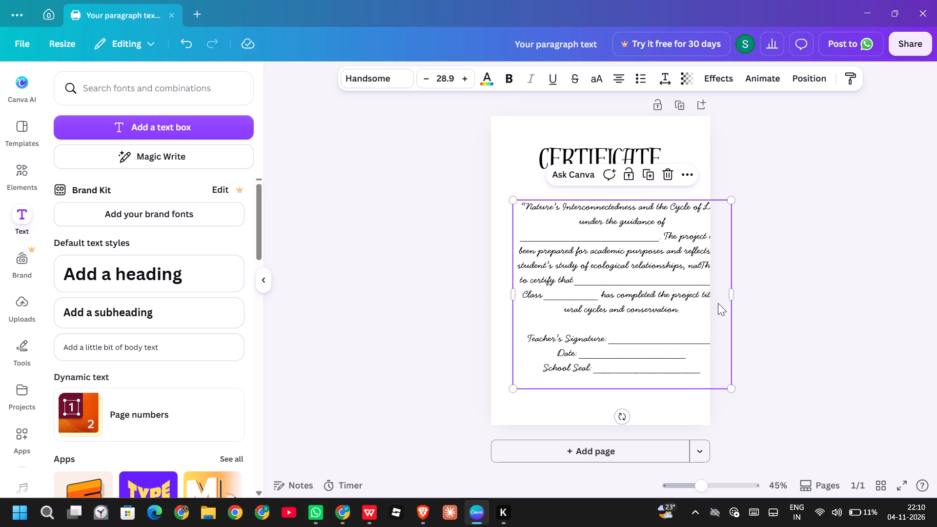
drag(732, 293, 694, 287)
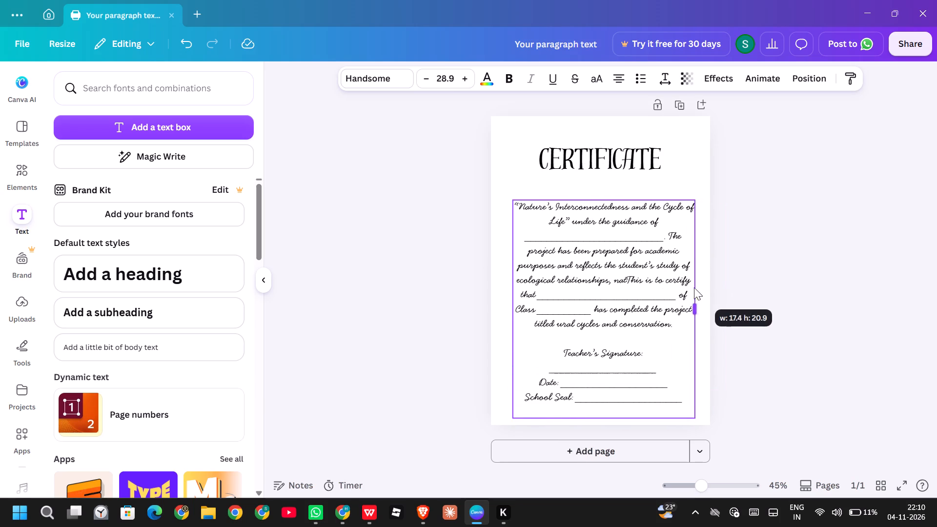
drag(694, 287, 672, 288)
drag(672, 450, 642, 399)
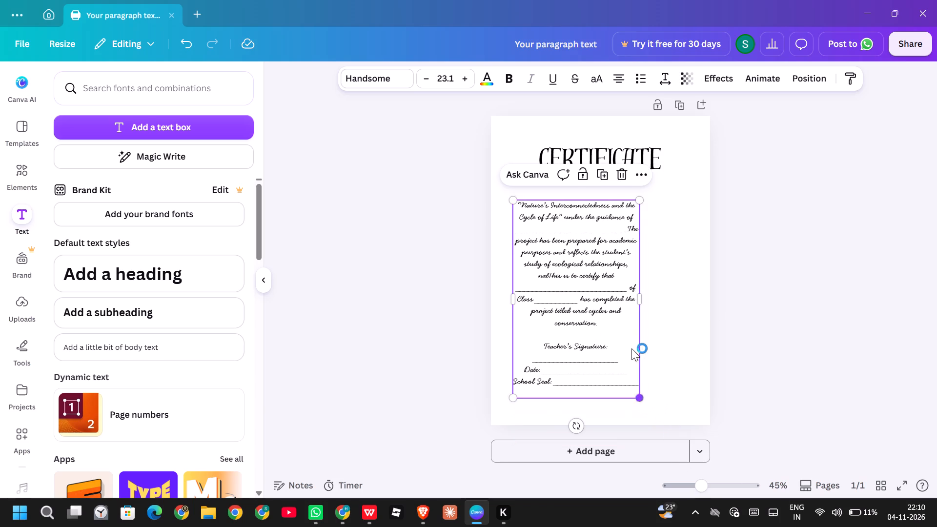
drag(641, 295, 682, 299)
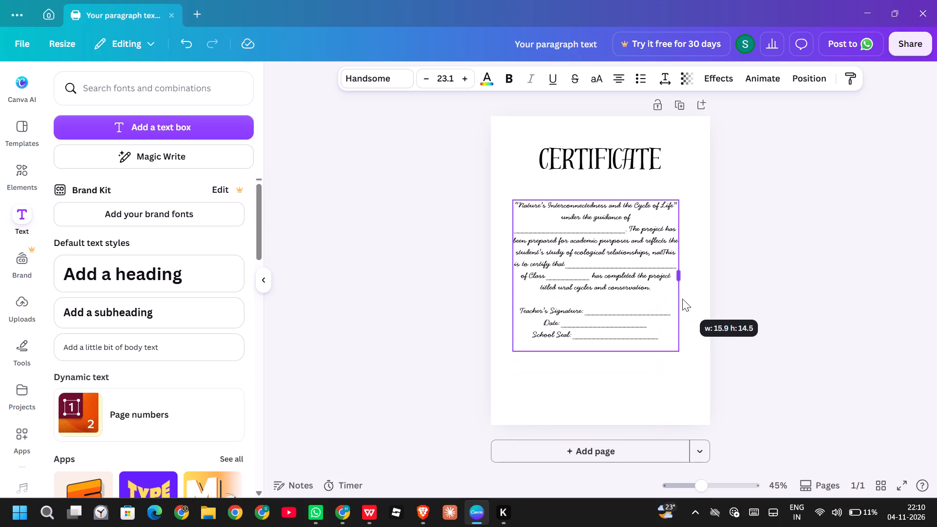
drag(682, 299, 686, 299)
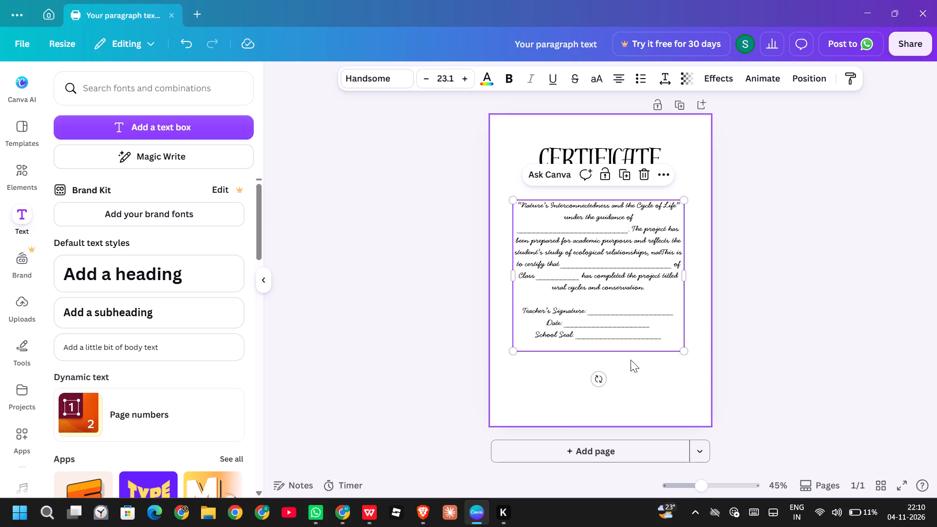
scroll(712, 276, up, 3)
Review the certificate page and check its body text against the source document in WPS Office.
scroll(834, 161, up, 7)
key(ctrl+plus)
key(ctrl+plus)
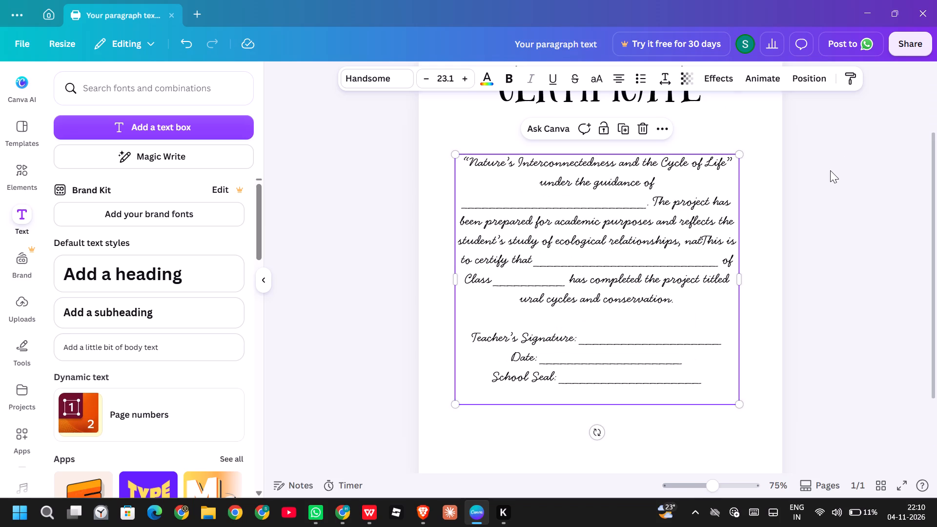
scroll(830, 172, up, 1)
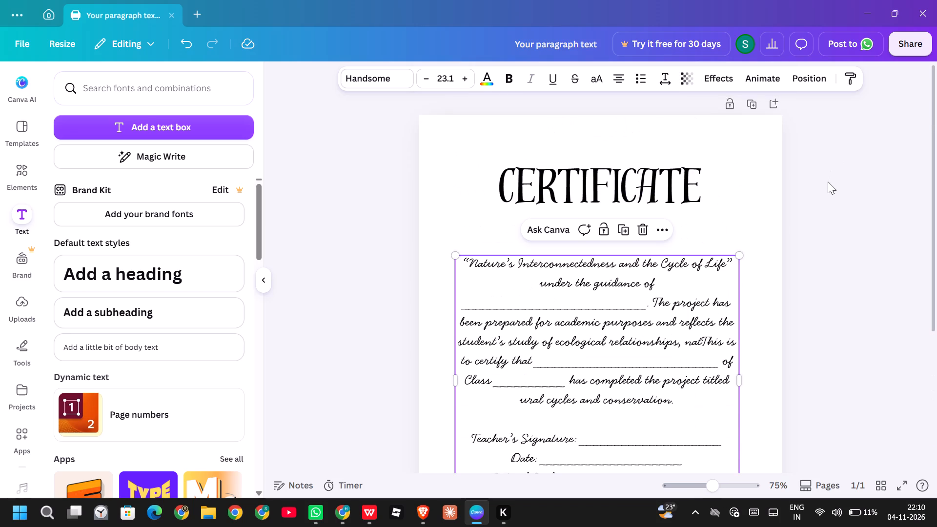
click(832, 174)
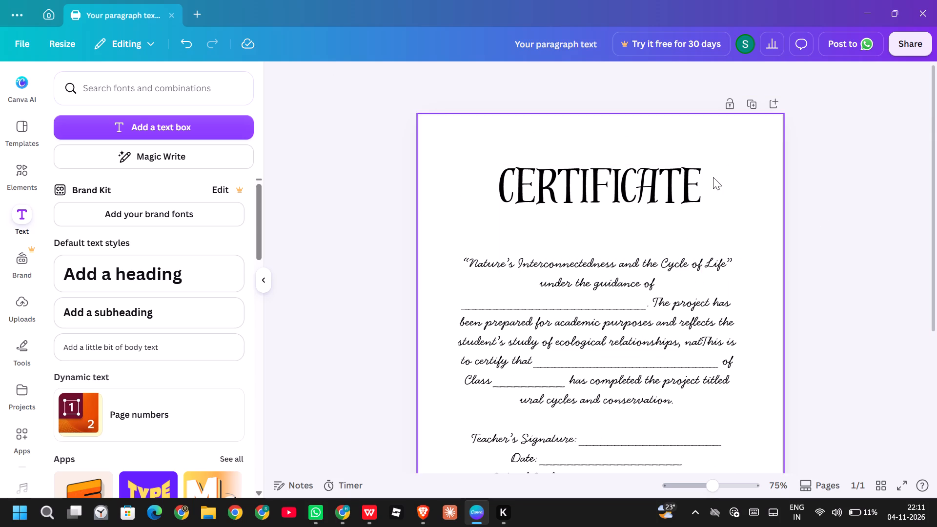
scroll(702, 214, down, 2)
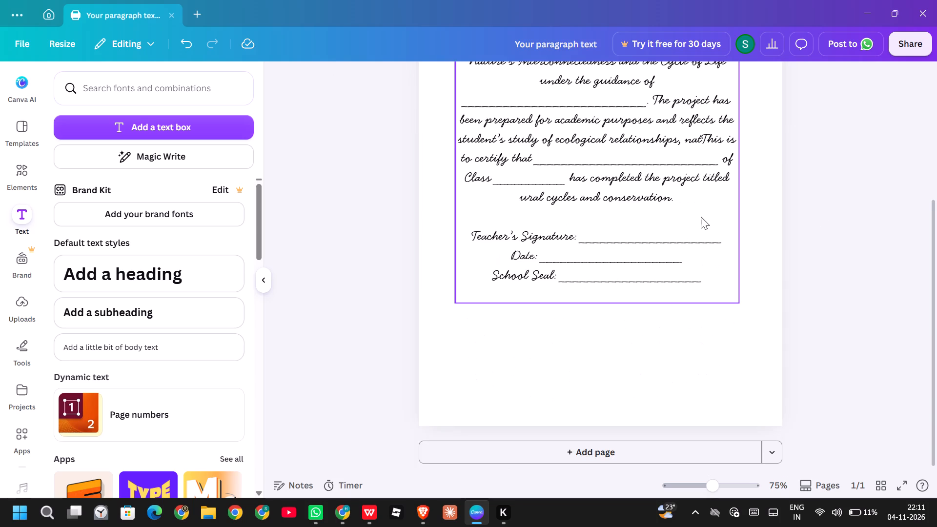
scroll(701, 217, up, 1)
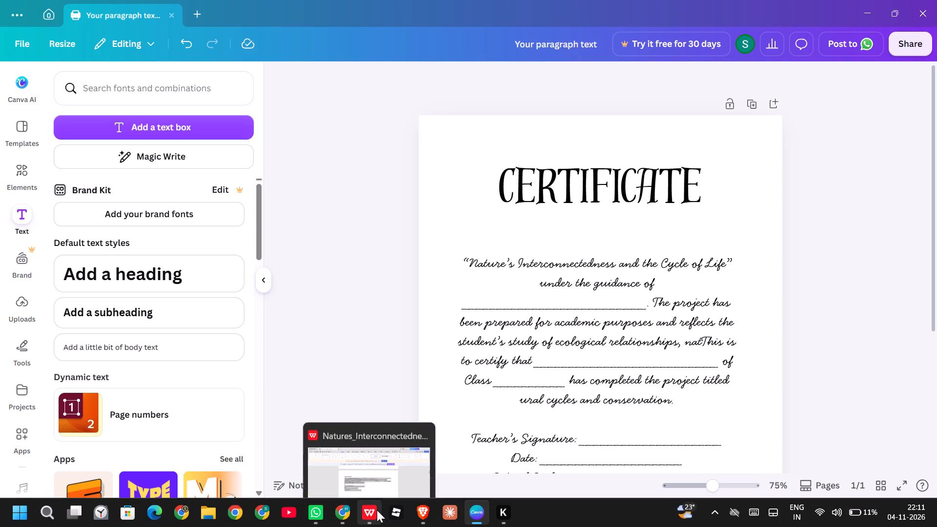
click(377, 510)
click(376, 510)
click(376, 510)
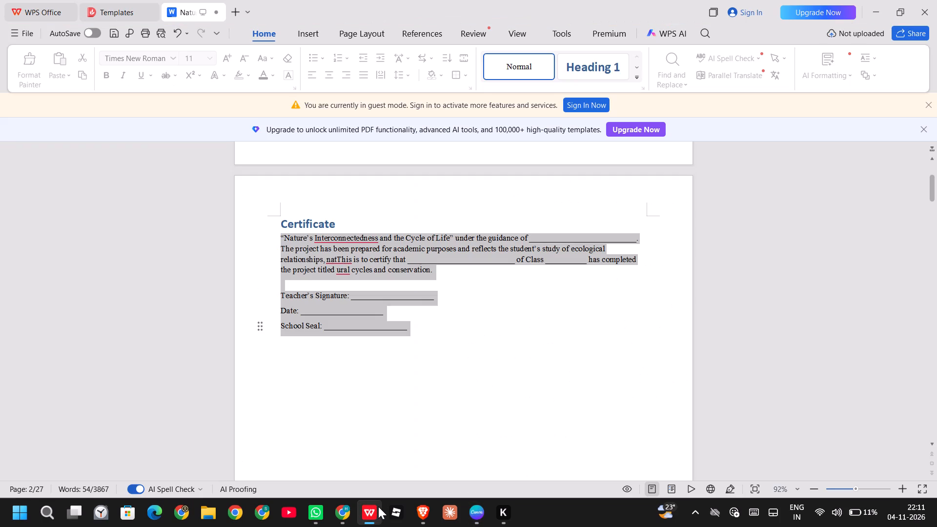
click(378, 507)
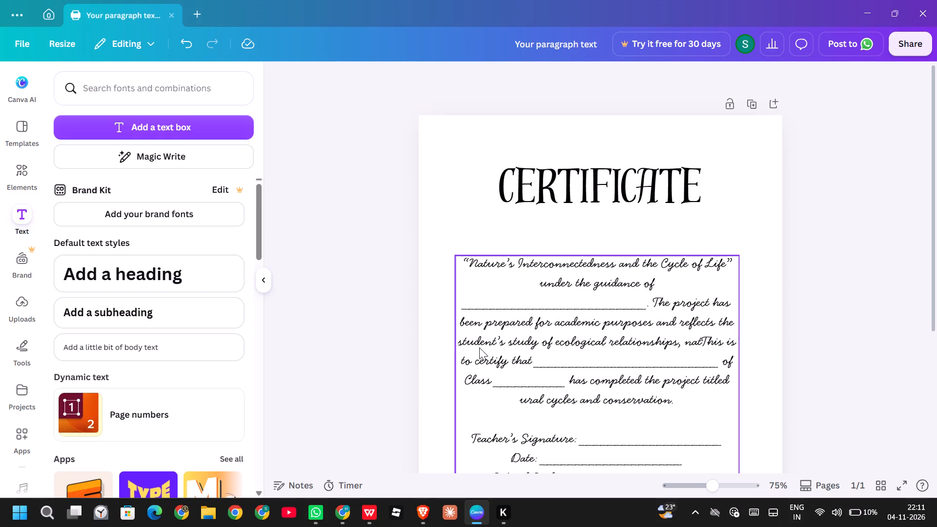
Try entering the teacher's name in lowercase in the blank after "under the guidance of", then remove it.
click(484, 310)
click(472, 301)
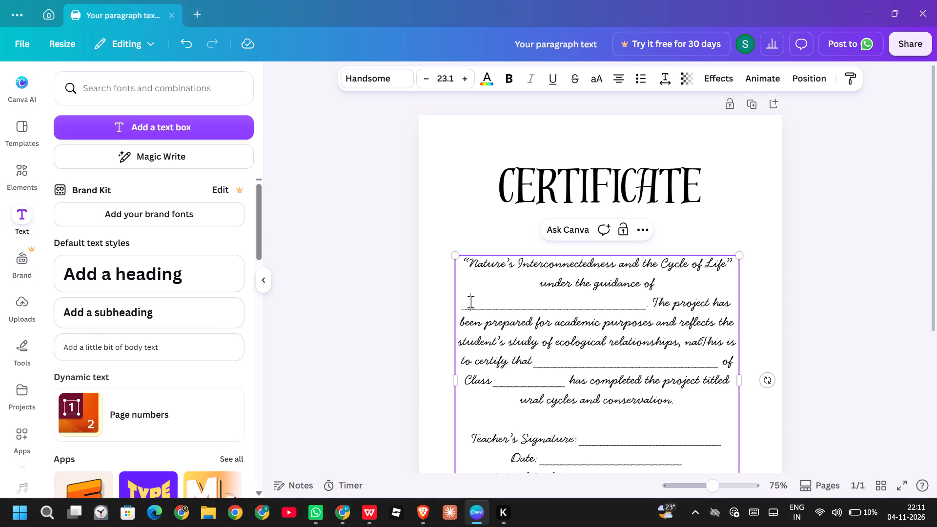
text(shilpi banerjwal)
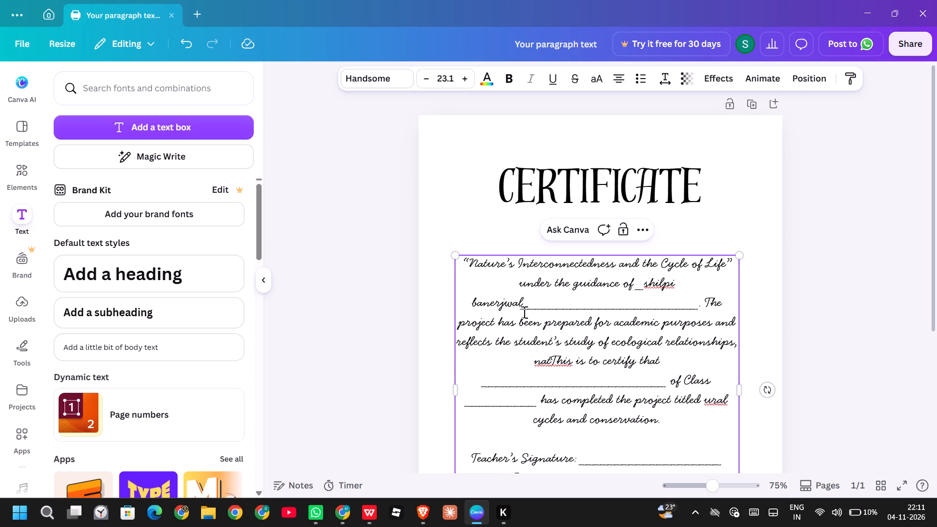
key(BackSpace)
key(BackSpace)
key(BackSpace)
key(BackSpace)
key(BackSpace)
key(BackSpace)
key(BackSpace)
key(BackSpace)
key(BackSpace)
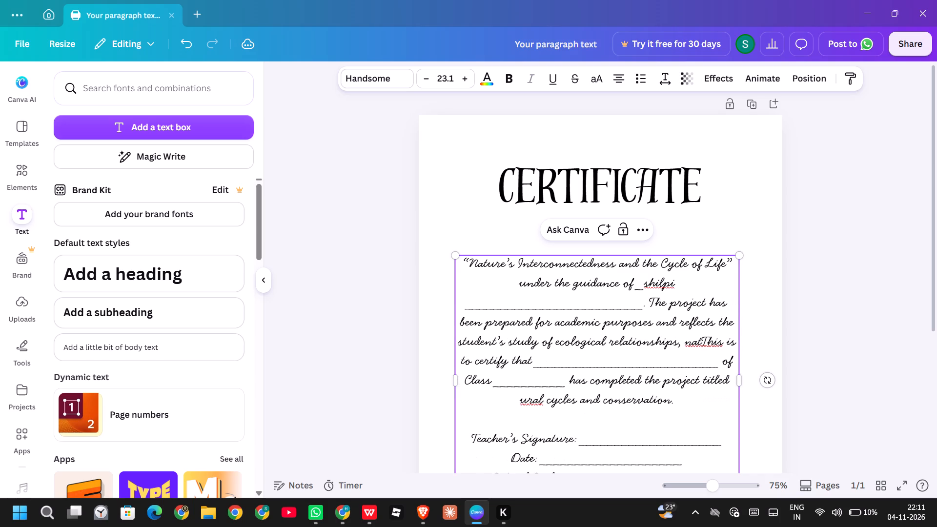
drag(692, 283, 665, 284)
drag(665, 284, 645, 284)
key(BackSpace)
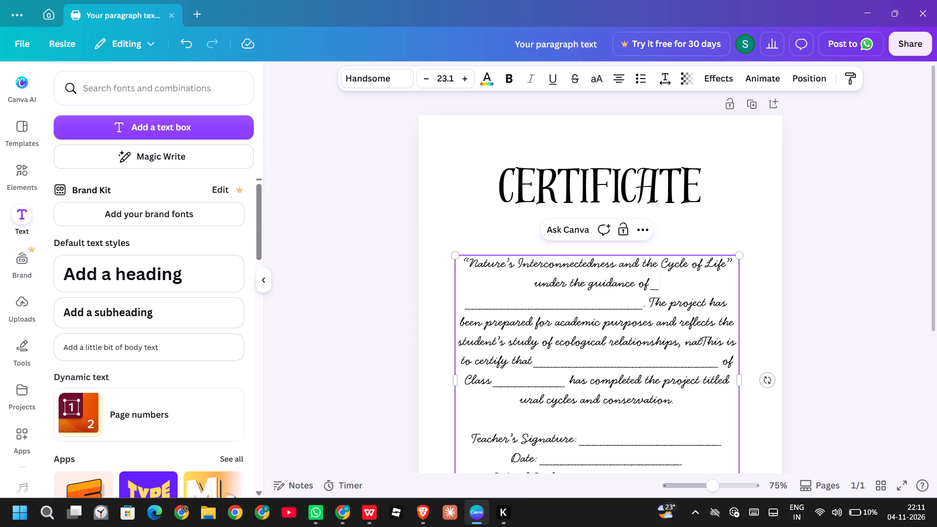
Replace most of the blank after "under the guidance of" with the teacher's name in capitals, with the titles MISS. and MA'AM.
drag(602, 312, 573, 306)
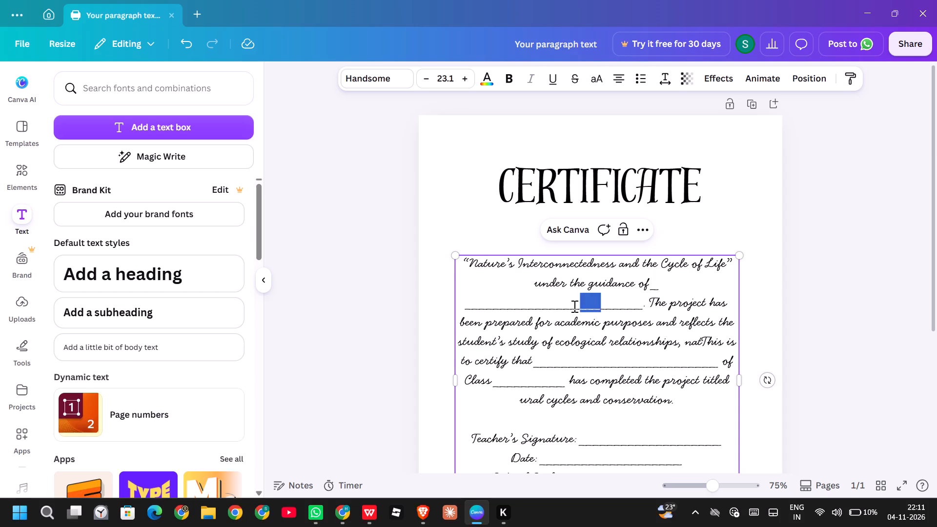
drag(573, 306, 465, 300)
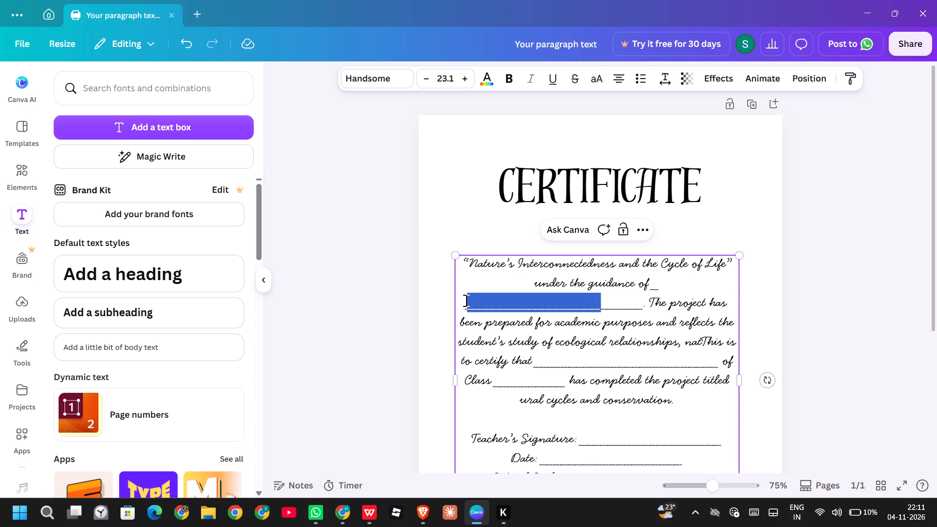
drag(465, 300, 464, 301)
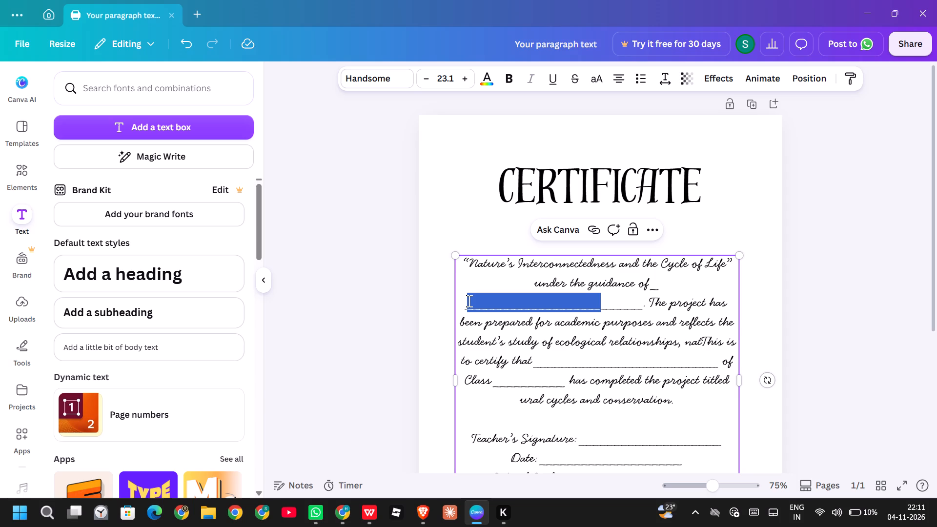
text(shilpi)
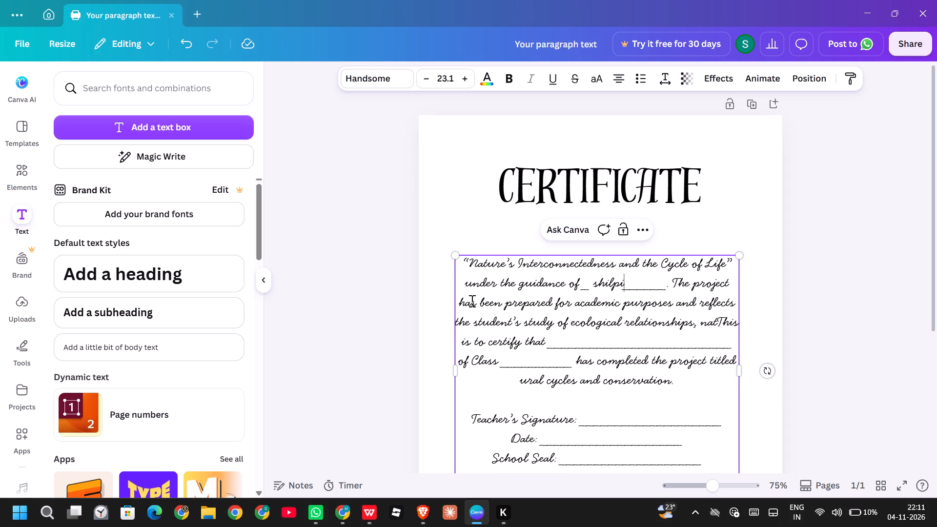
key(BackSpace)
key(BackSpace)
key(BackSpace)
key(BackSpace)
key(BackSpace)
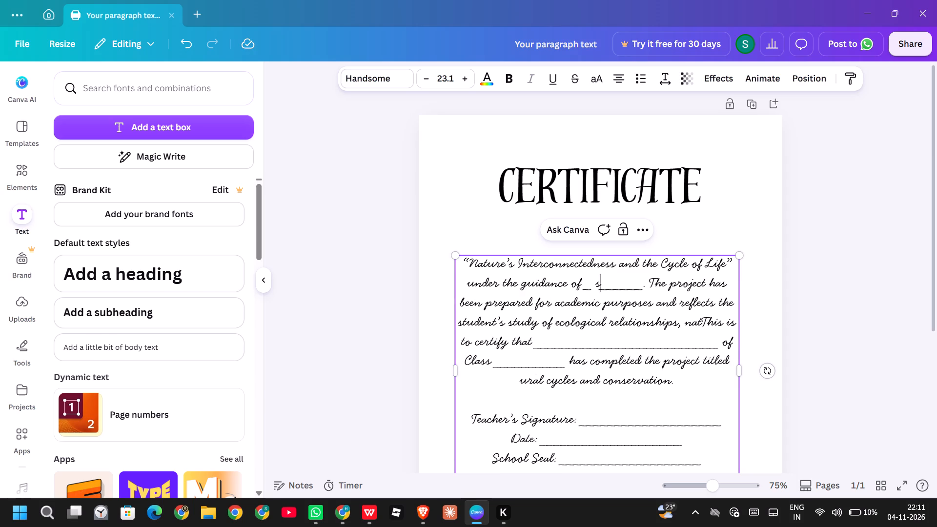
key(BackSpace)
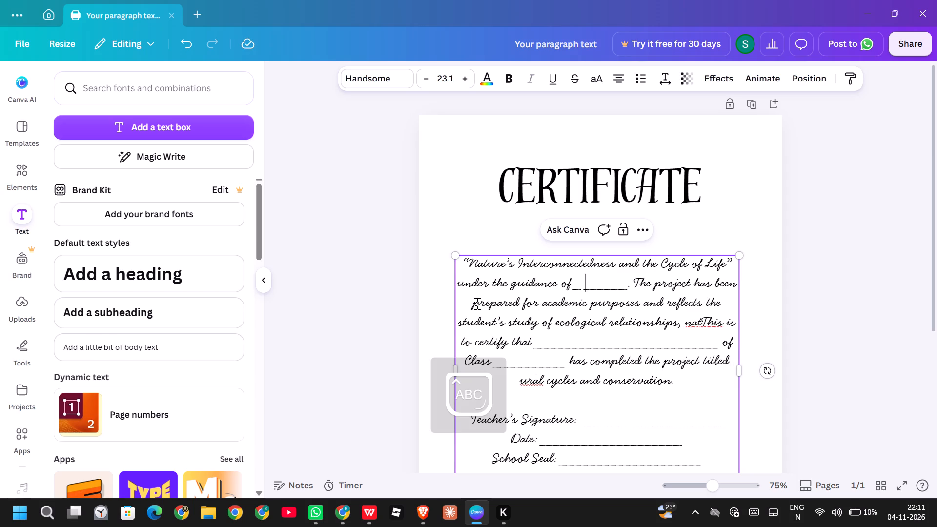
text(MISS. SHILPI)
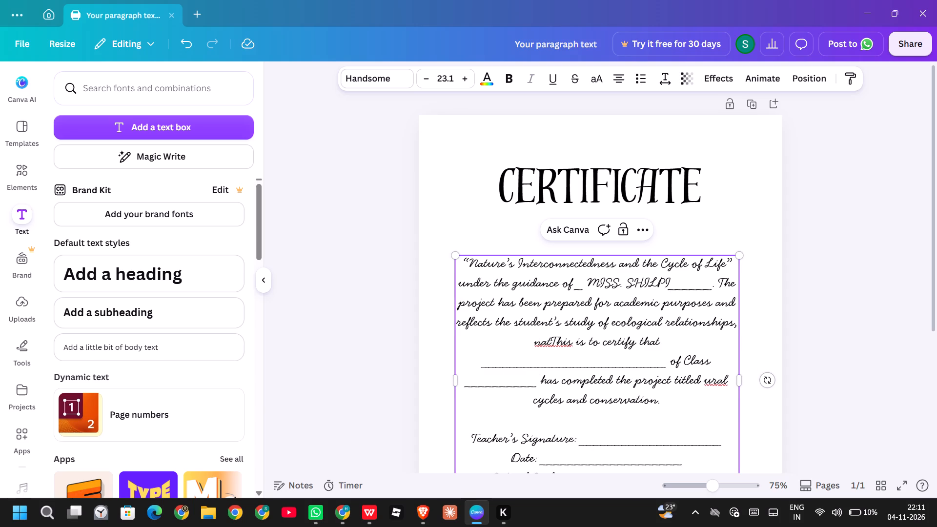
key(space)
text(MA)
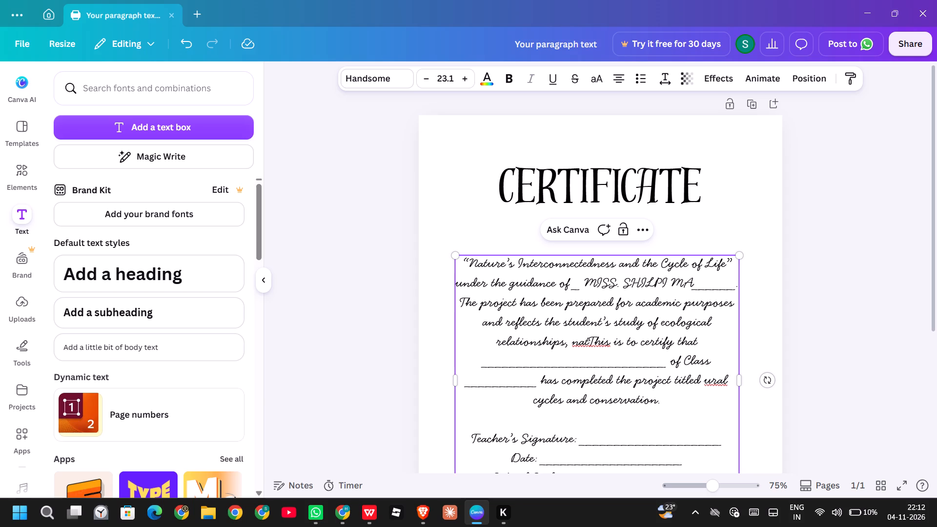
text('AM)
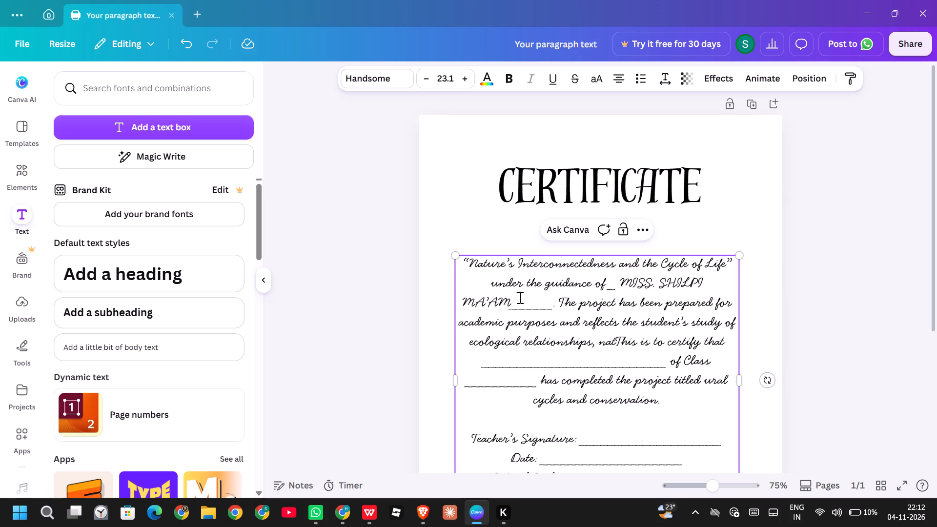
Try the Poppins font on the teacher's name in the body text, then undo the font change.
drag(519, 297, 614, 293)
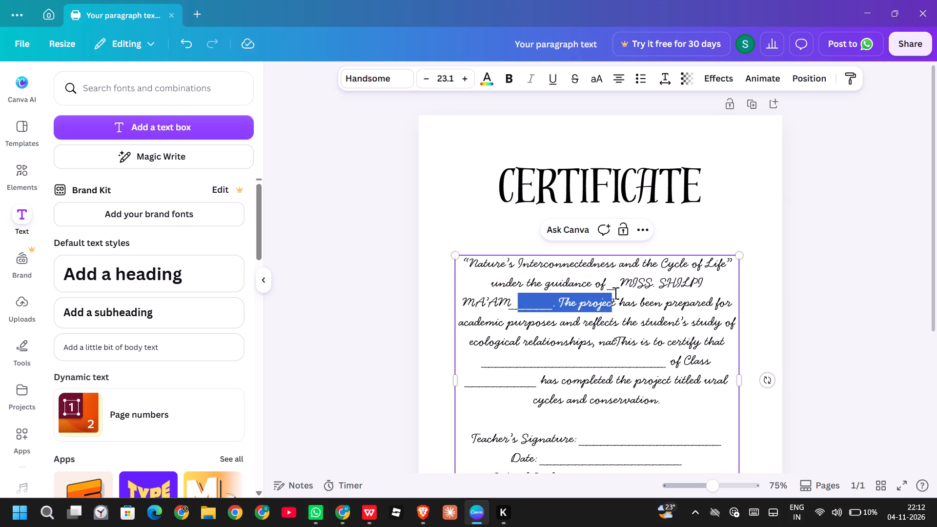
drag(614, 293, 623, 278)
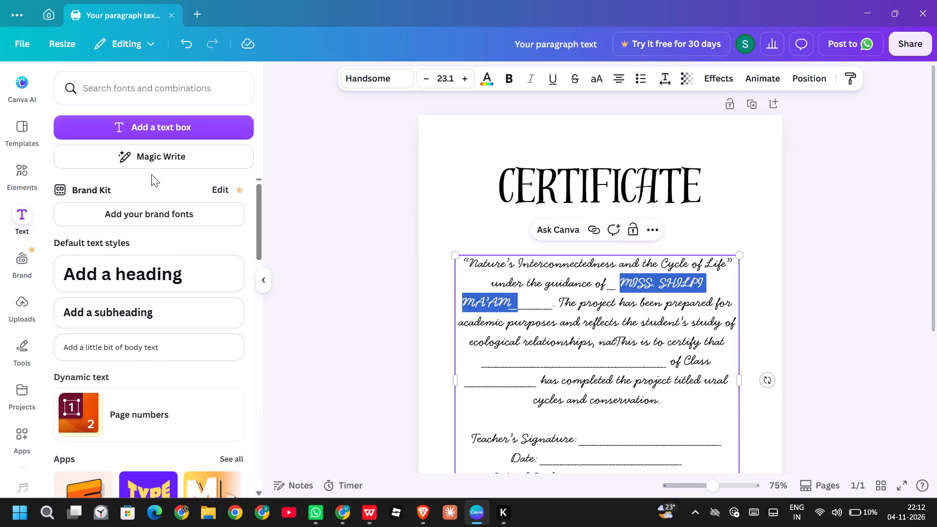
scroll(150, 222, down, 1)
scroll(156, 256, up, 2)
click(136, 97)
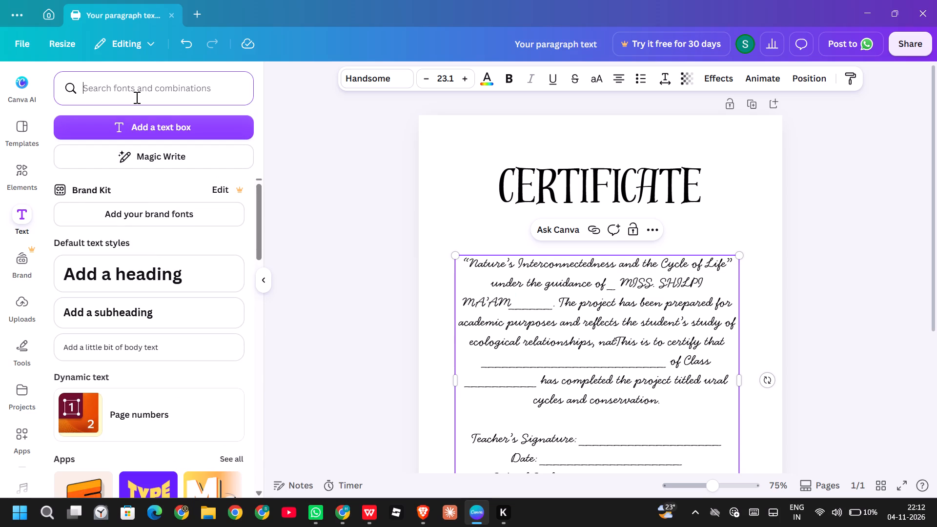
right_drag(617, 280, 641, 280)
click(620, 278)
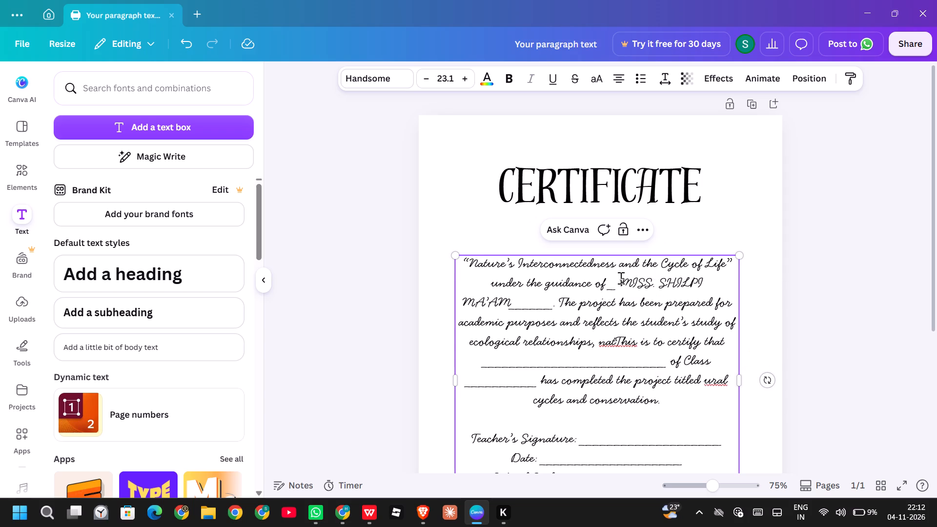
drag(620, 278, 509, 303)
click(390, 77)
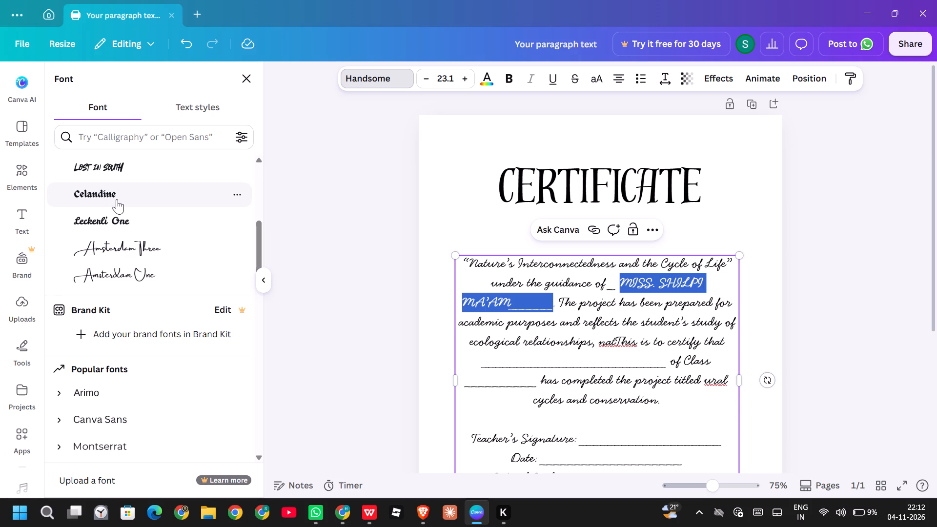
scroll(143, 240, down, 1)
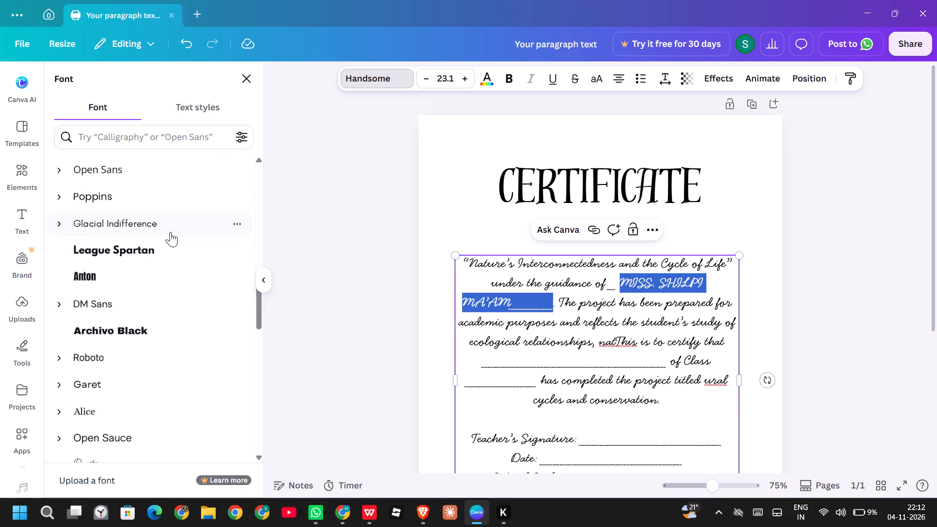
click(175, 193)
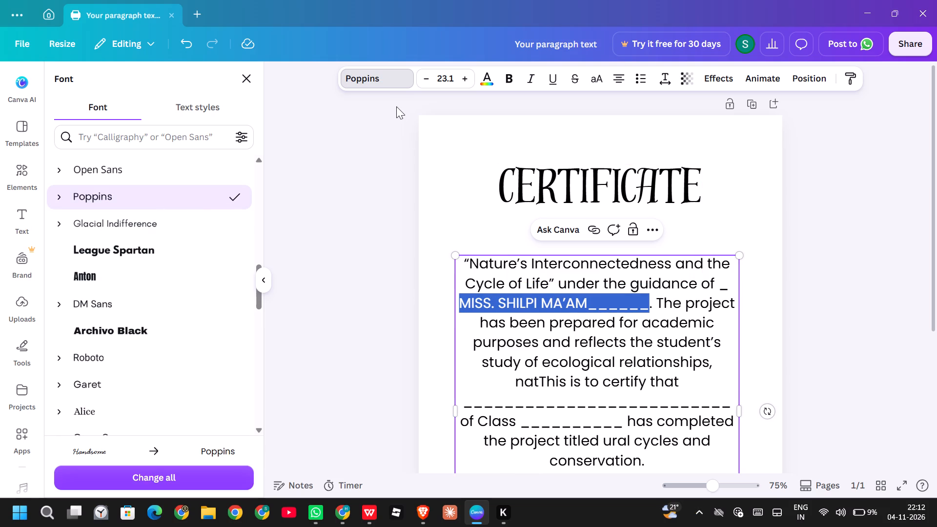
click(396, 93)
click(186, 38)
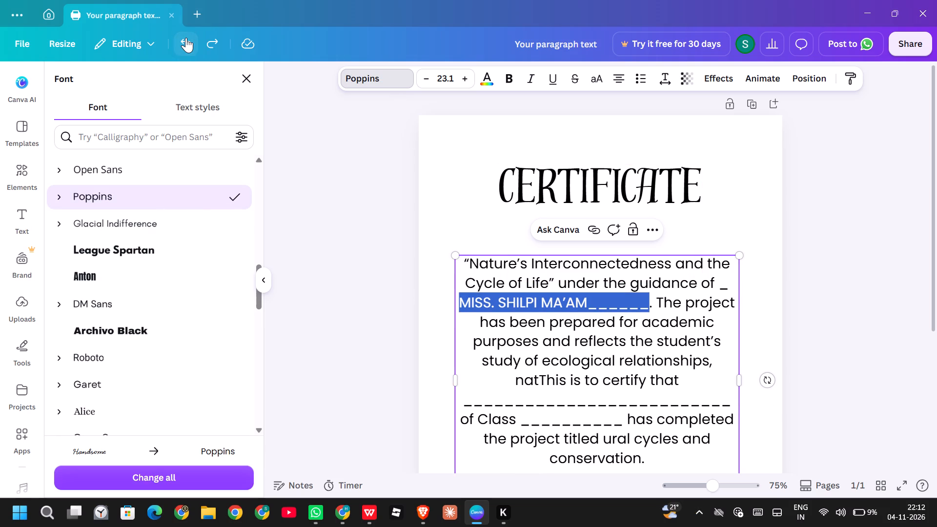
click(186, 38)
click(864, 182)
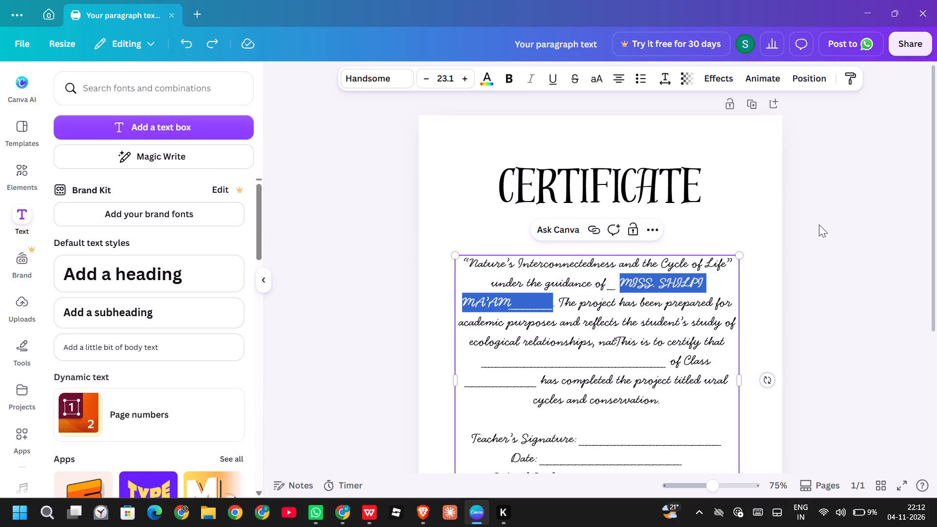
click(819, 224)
Move the body text block slightly up, closer to the CERTIFICATE heading and centred beneath it.
click(618, 275)
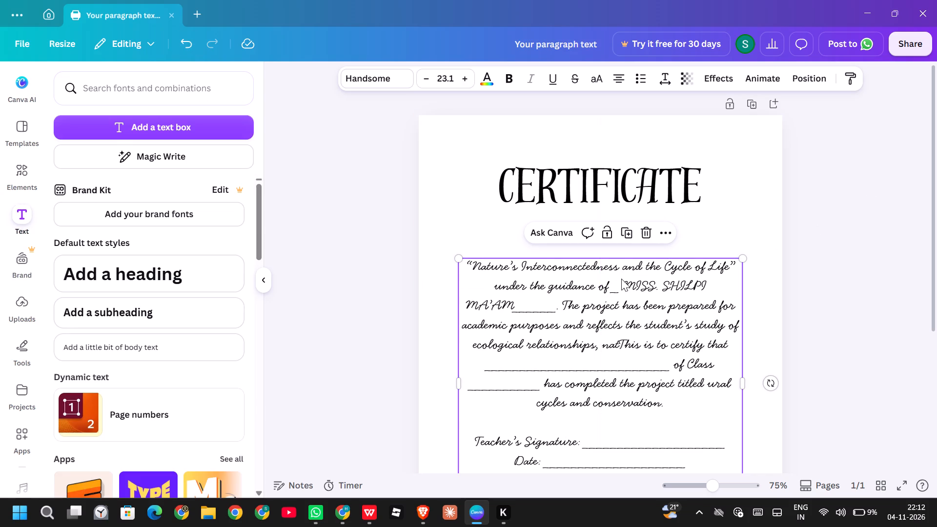
drag(621, 279, 621, 261)
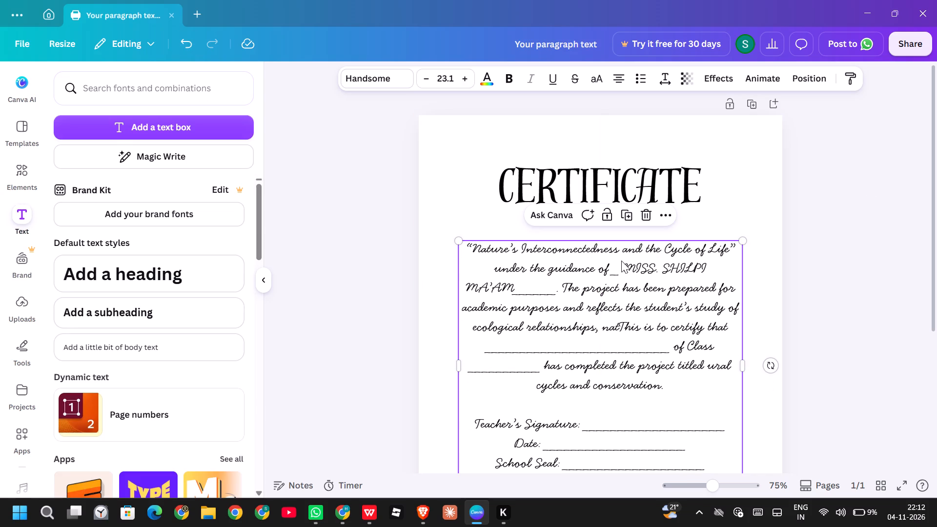
click(871, 220)
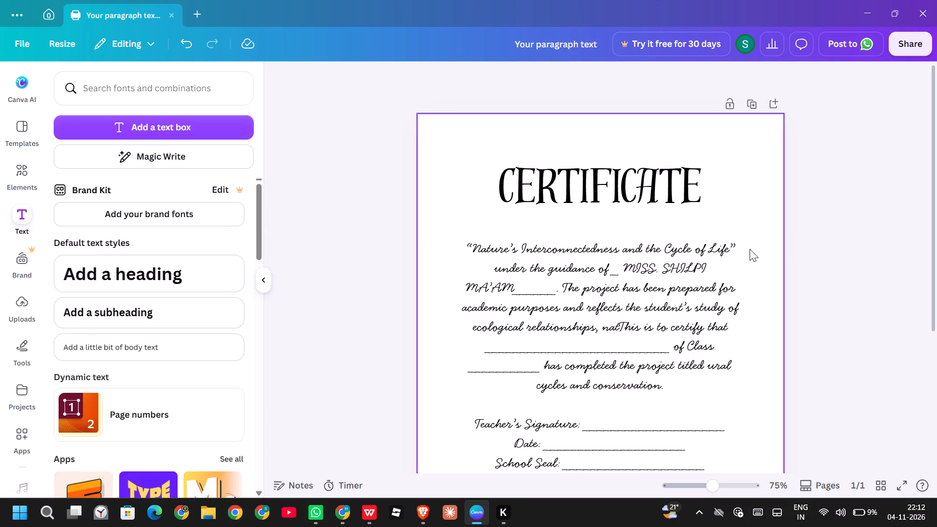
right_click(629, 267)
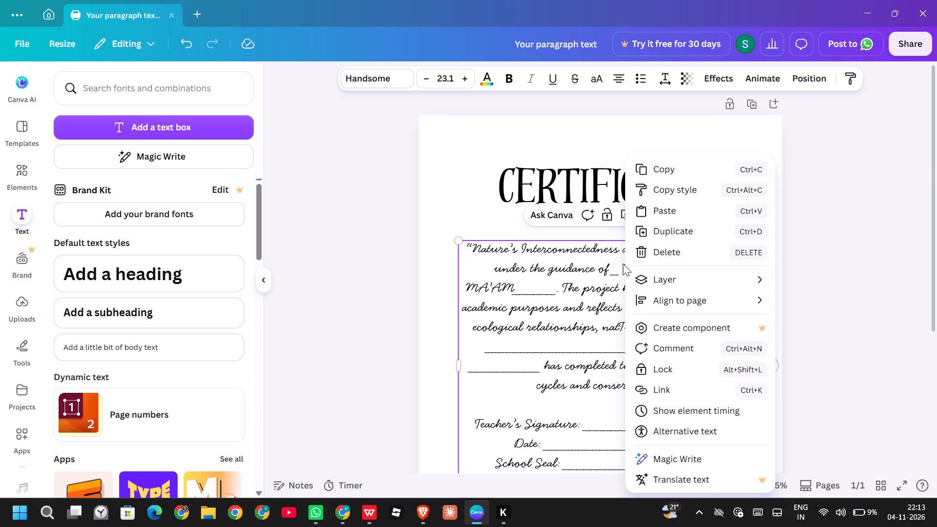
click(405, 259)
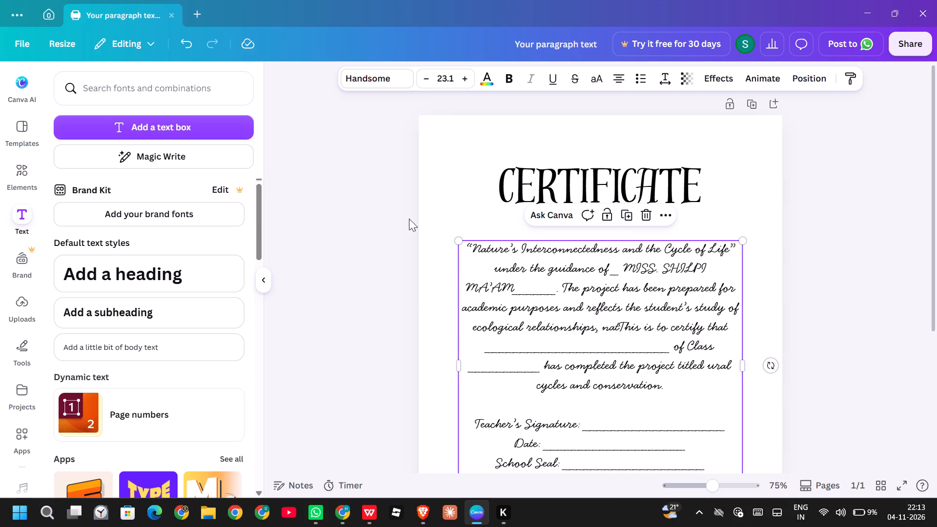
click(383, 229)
Replace the capitalised teacher's name after "under the guidance of" with the same name in lowercase, including the titles miss and ma'am.
drag(621, 263, 625, 270)
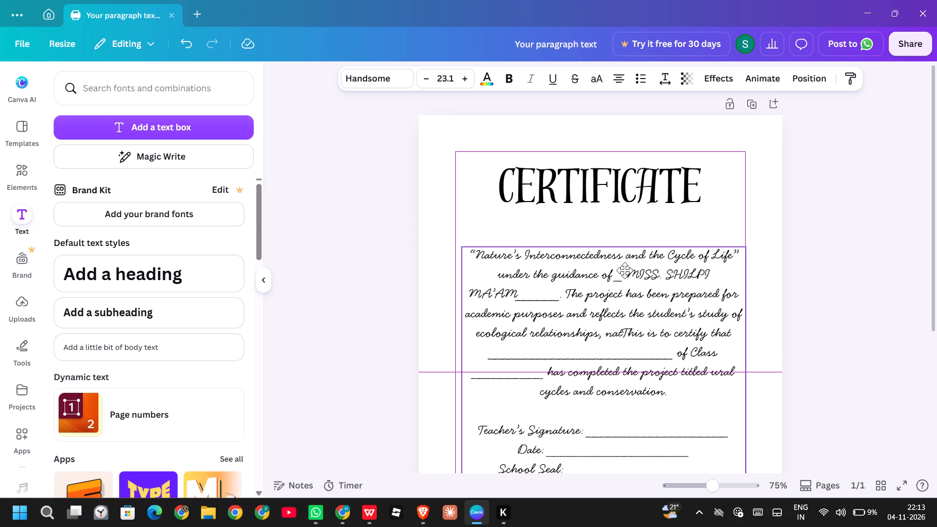
drag(625, 270, 623, 254)
click(623, 254)
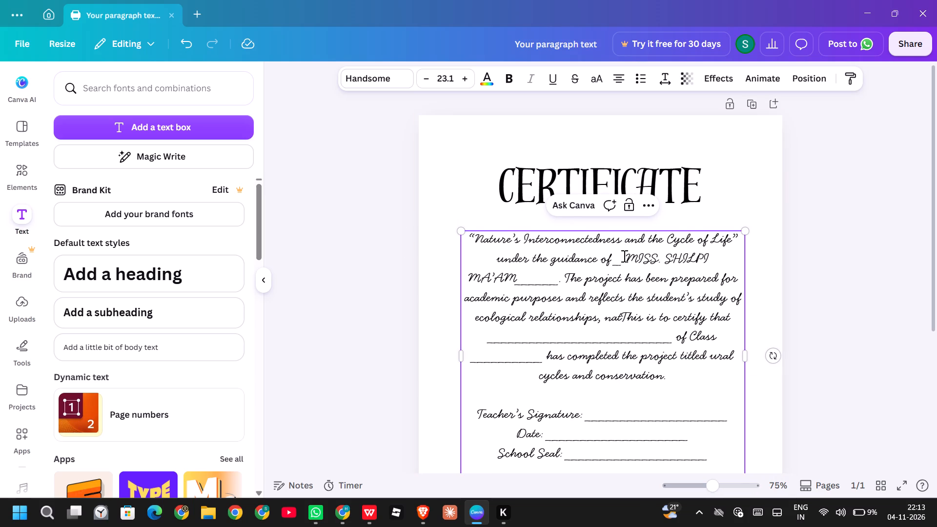
drag(623, 256, 532, 267)
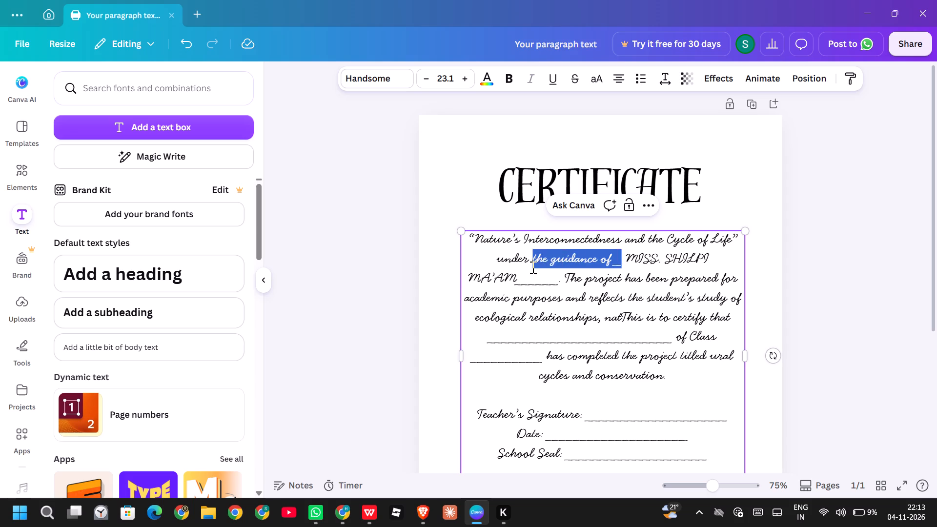
drag(532, 267, 526, 284)
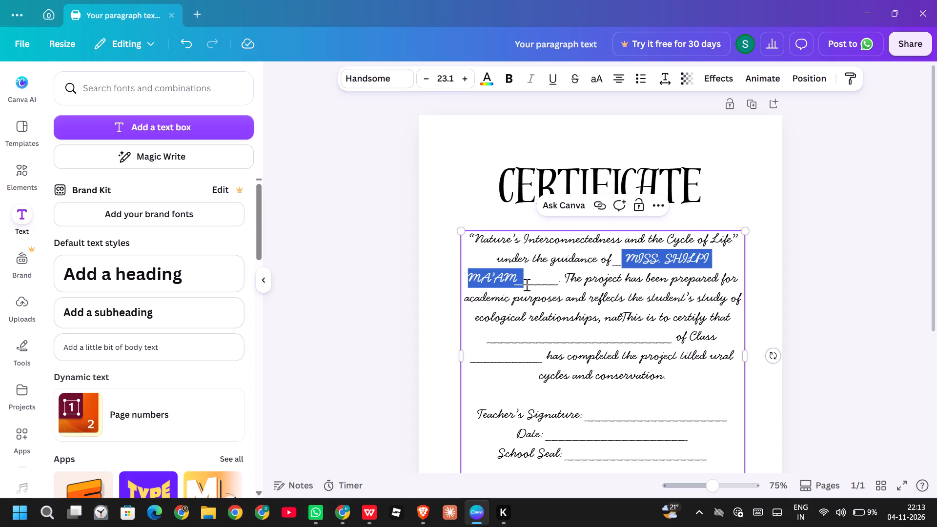
key(BackSpace)
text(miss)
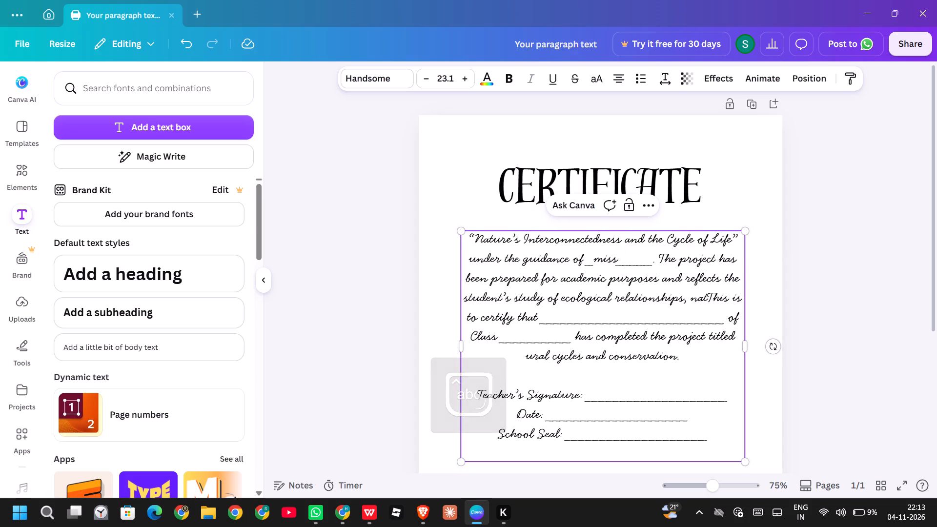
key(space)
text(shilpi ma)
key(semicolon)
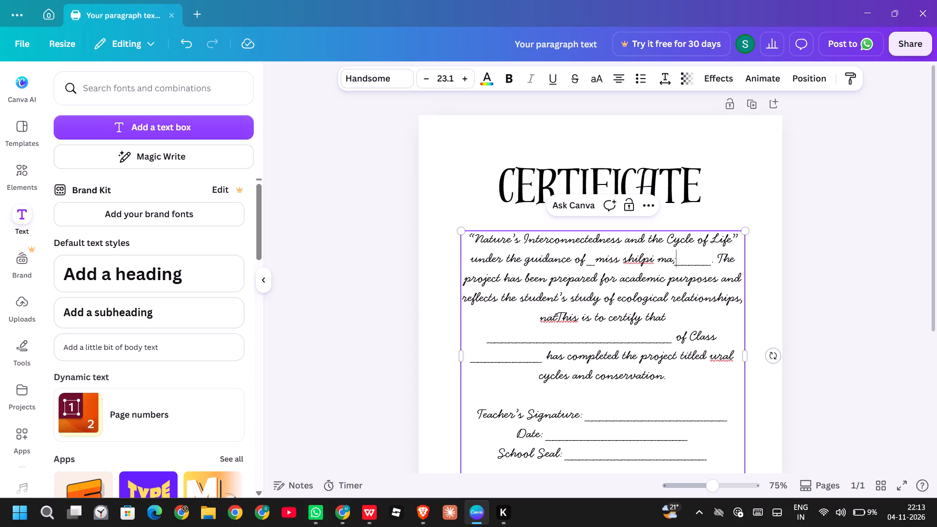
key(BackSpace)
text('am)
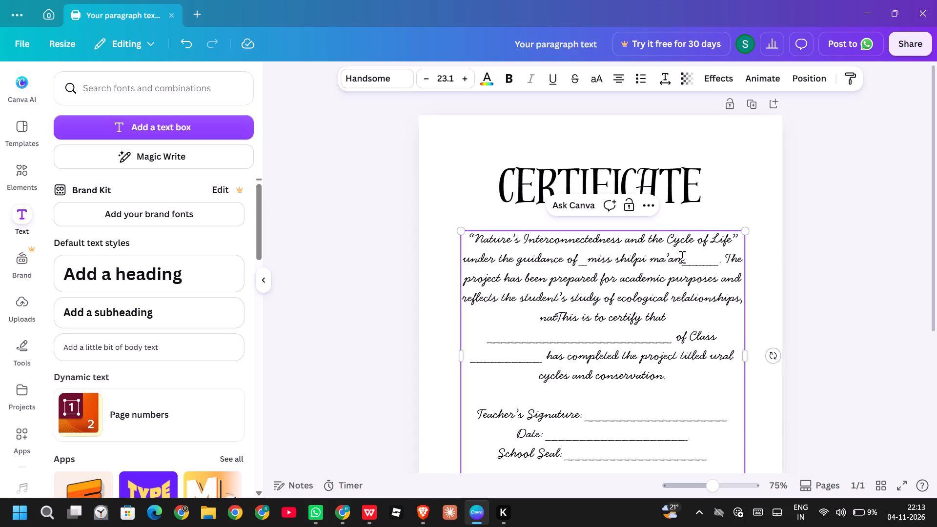
Make the lowercase teacher's name with its titles bold in the certificate's body text.
drag(681, 257, 591, 259)
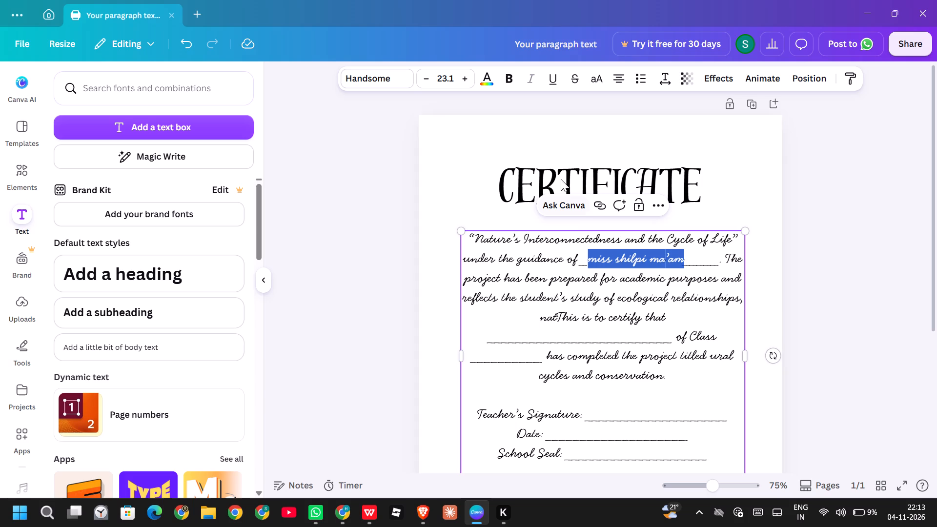
right_click(635, 266)
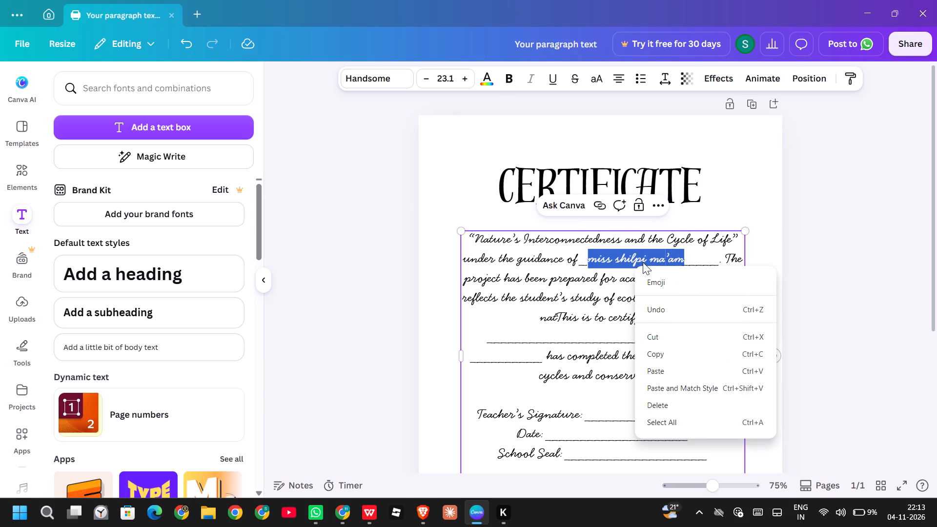
right_click(634, 259)
click(651, 203)
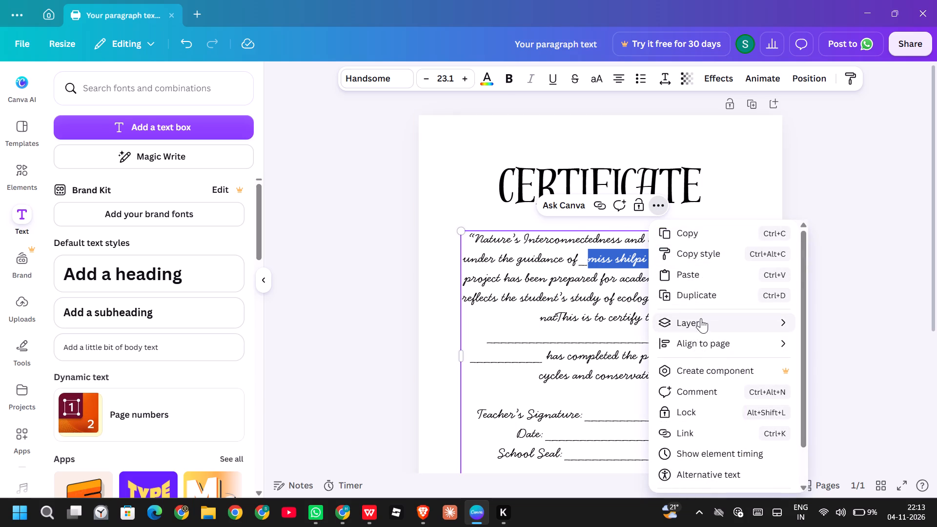
scroll(704, 384, down, 8)
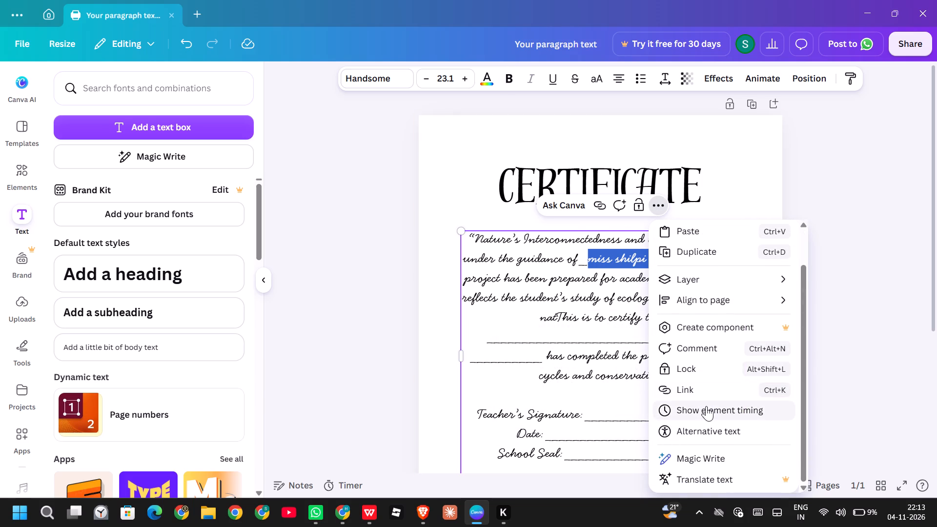
scroll(706, 406, up, 4)
scroll(706, 406, down, 4)
scroll(706, 406, up, 4)
scroll(706, 406, down, 4)
scroll(706, 406, up, 4)
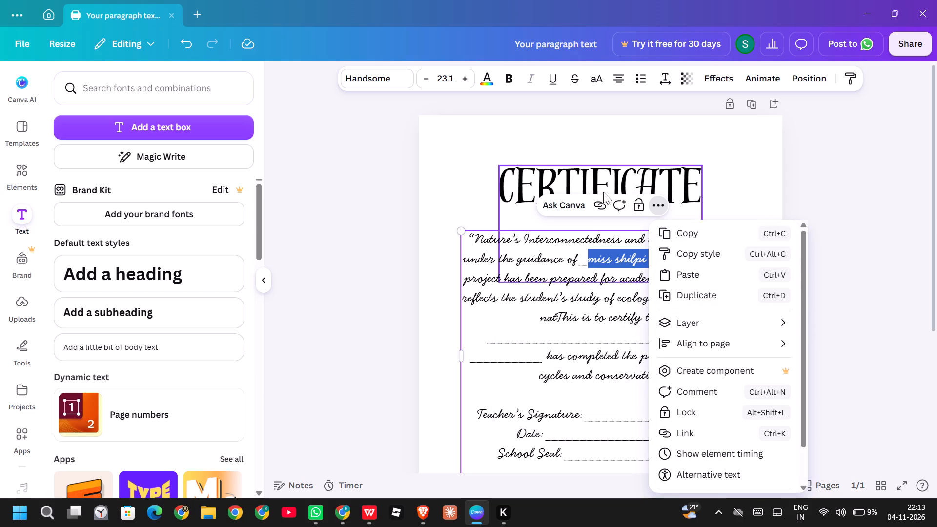
click(507, 79)
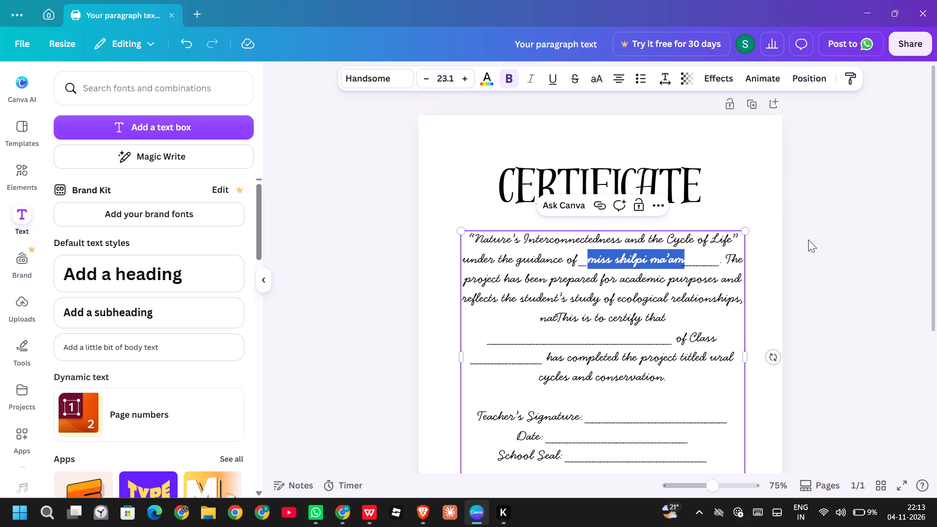
click(843, 221)
Delete the leftover blank underscores between the teacher's name and the full stop in the body text.
drag(718, 261, 691, 260)
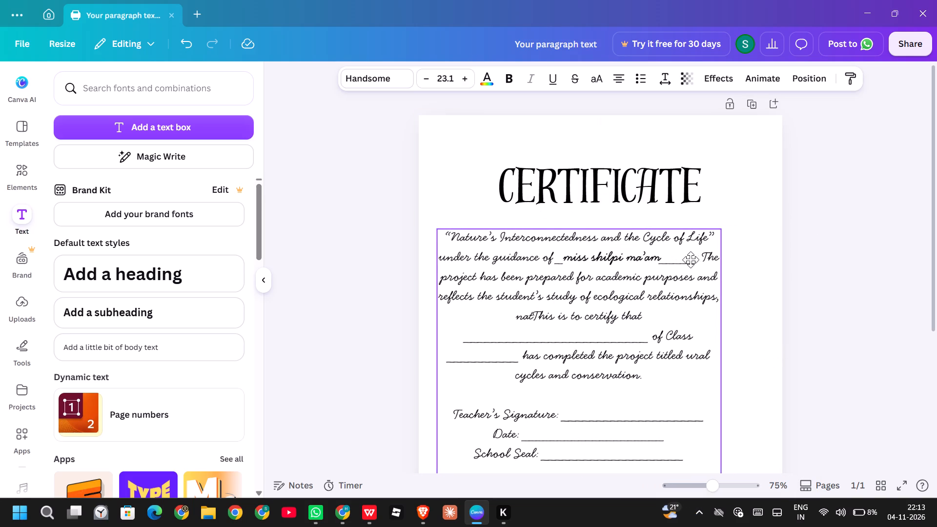
drag(691, 260, 711, 264)
click(711, 264)
drag(711, 264, 680, 266)
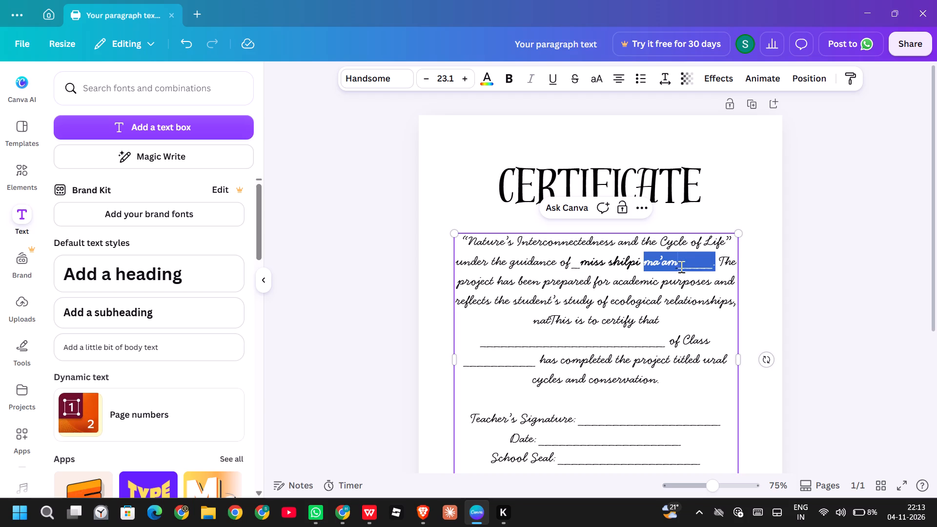
drag(680, 266, 682, 266)
click(712, 264)
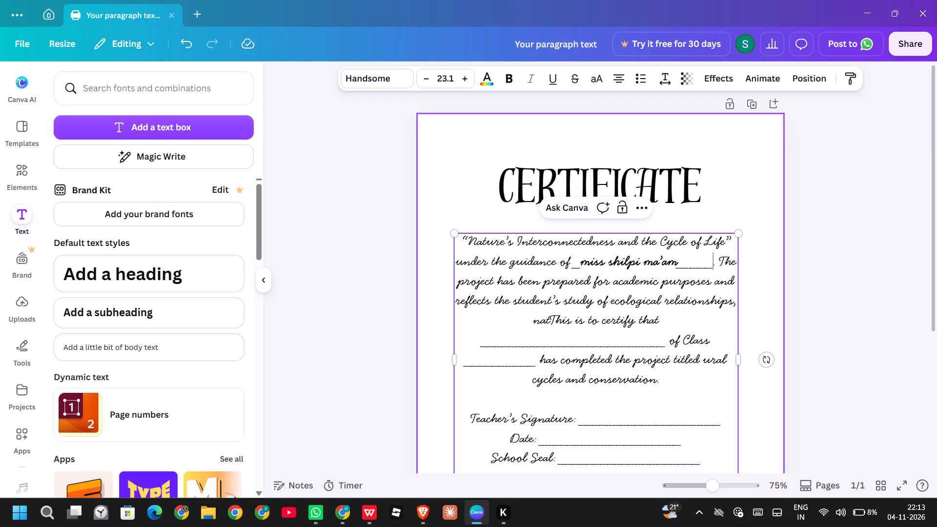
key(BackSpace)
key(BackSpace)
key(BackSpace)
key(BackSpace)
key(BackSpace)
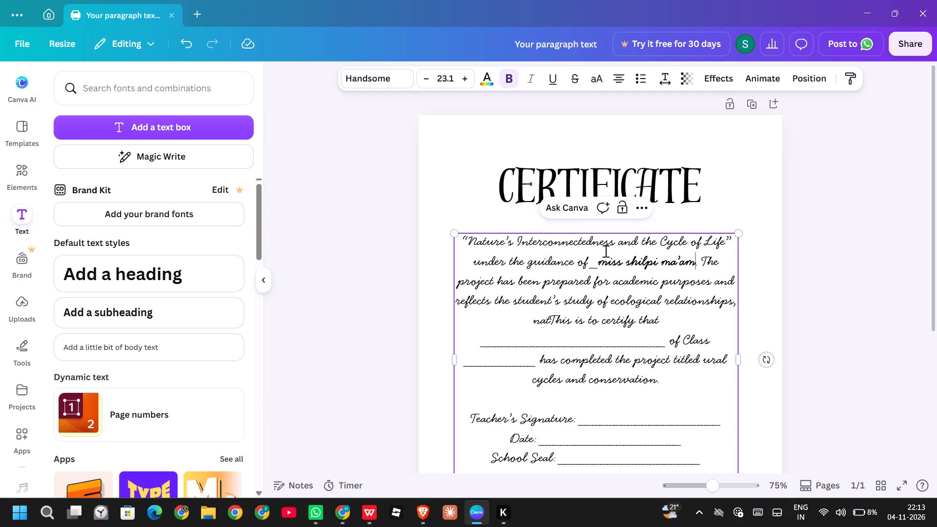
Replace the leftover underscore before the teacher's name with a space and add a space between the name and the full stop.
click(598, 263)
key(BackSpace)
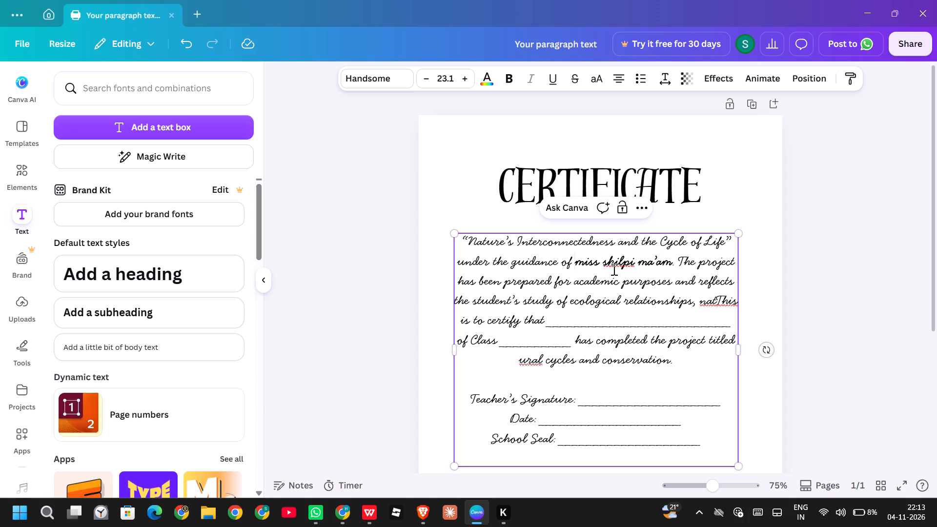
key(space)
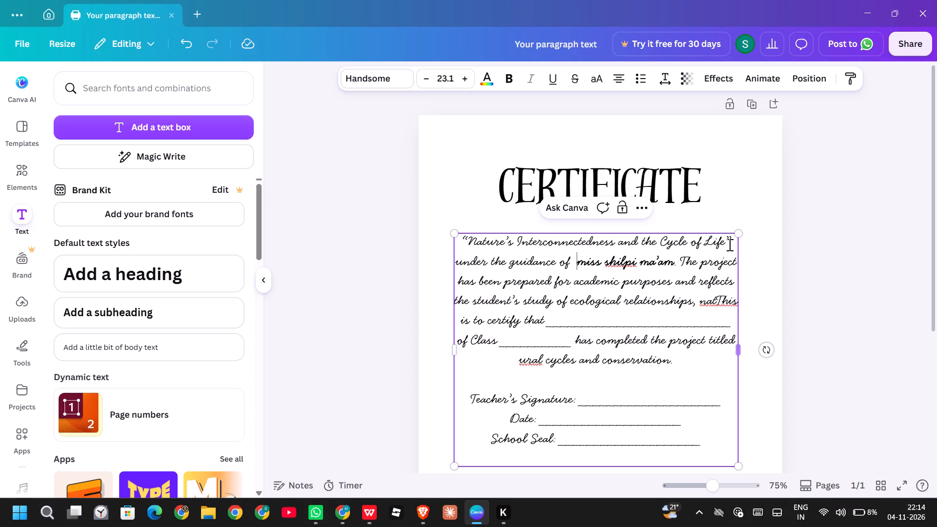
click(673, 262)
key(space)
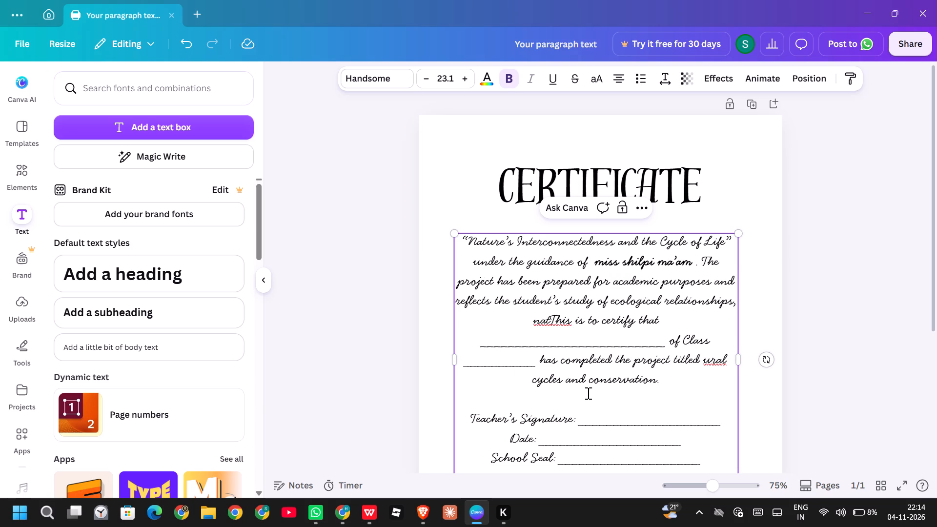
scroll(633, 372, up, 5)
click(854, 219)
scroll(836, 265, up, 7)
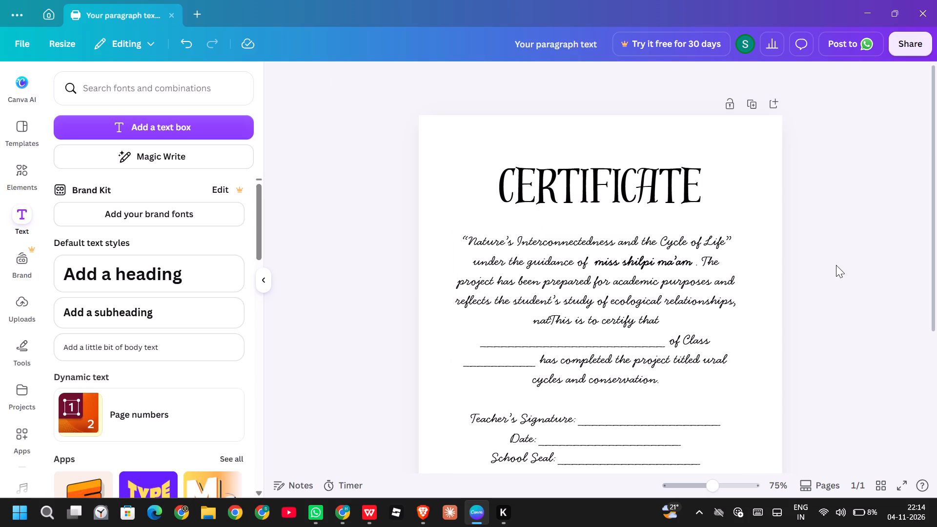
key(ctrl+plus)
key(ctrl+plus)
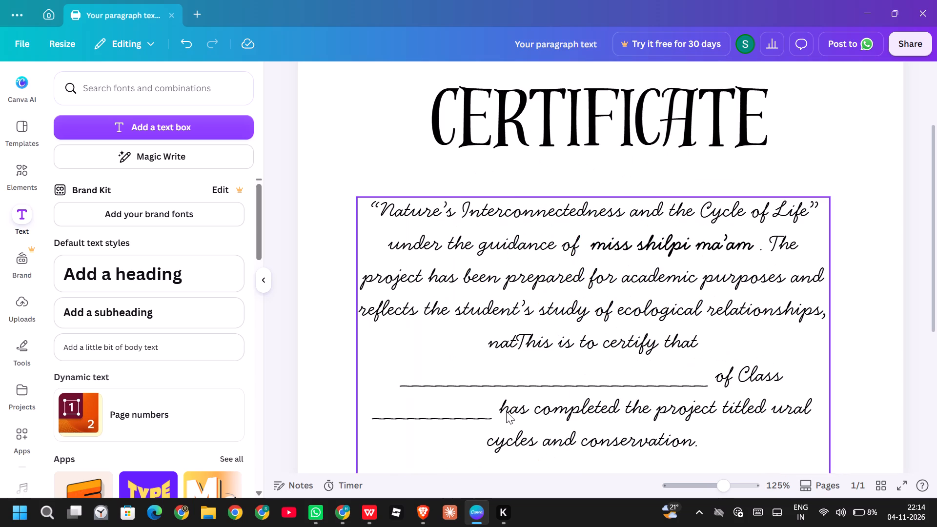
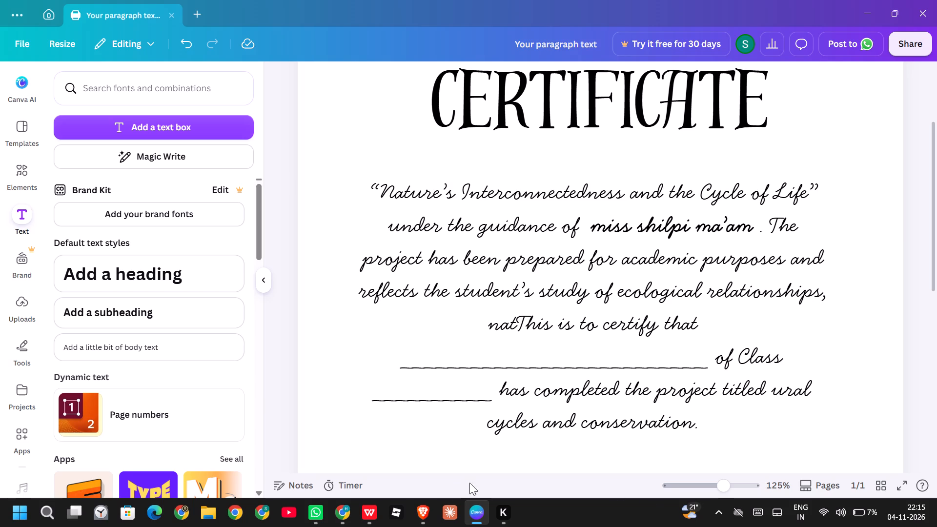
click(704, 364)
click(703, 364)
drag(707, 365, 705, 365)
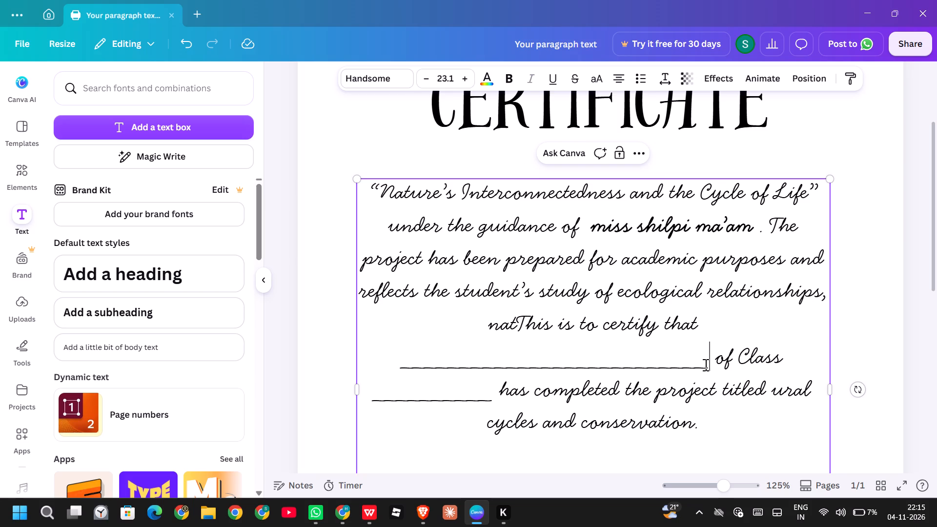
drag(705, 365, 404, 367)
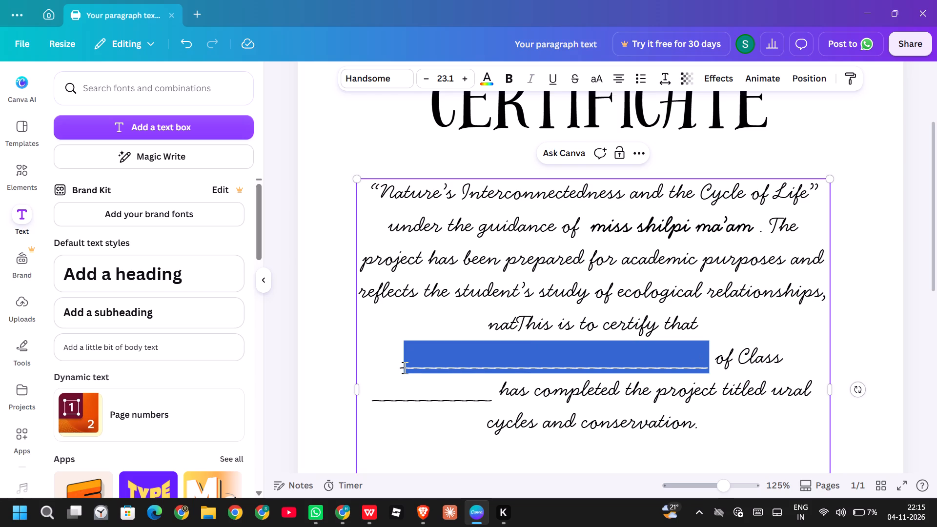
drag(404, 367, 395, 367)
drag(395, 367, 397, 363)
key(BackSpace)
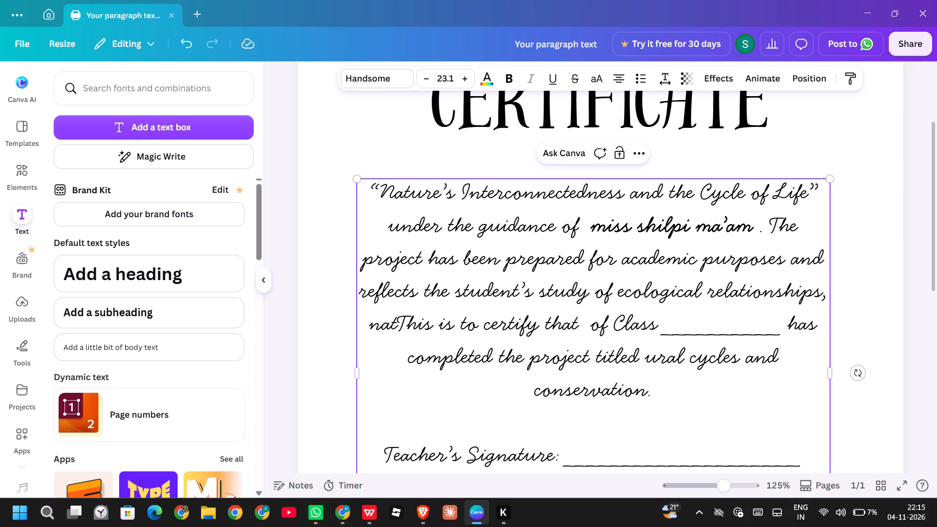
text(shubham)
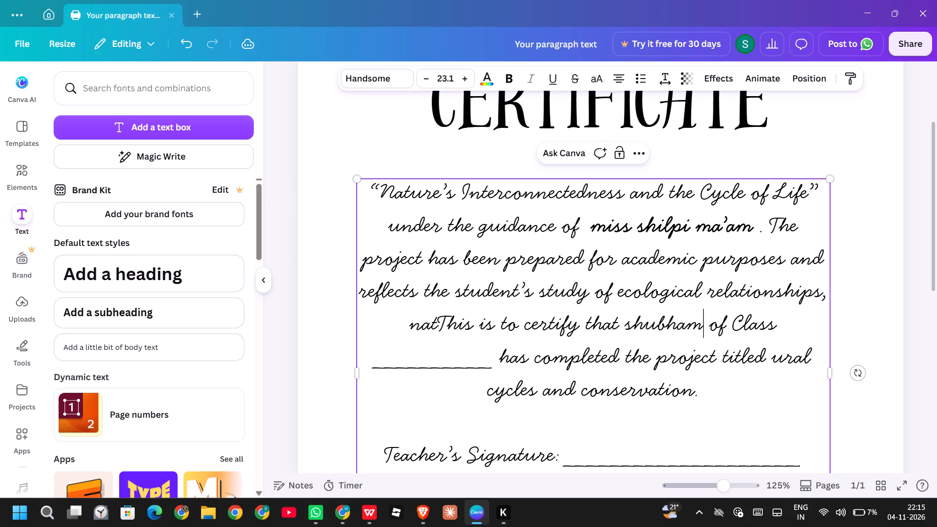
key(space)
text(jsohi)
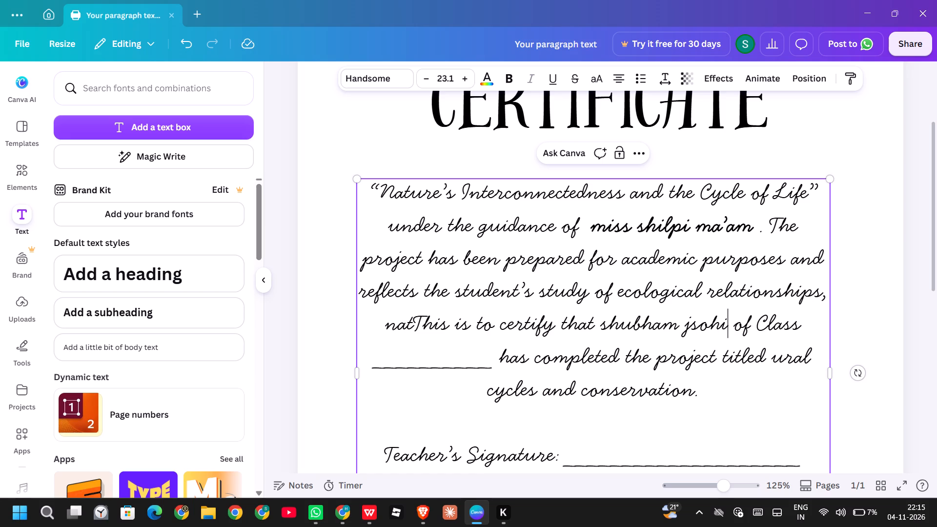
Enclose the student's name in single quotation marks, with a space inside each mark.
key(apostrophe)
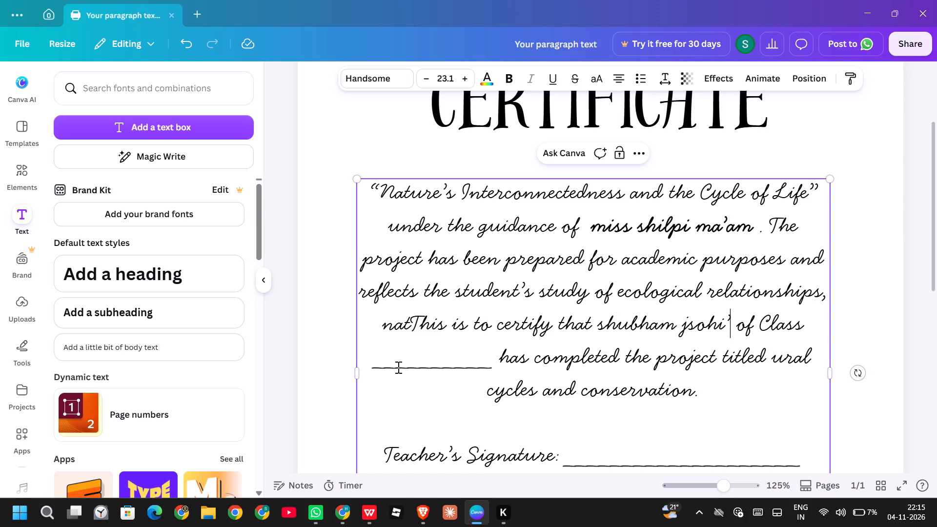
click(592, 316)
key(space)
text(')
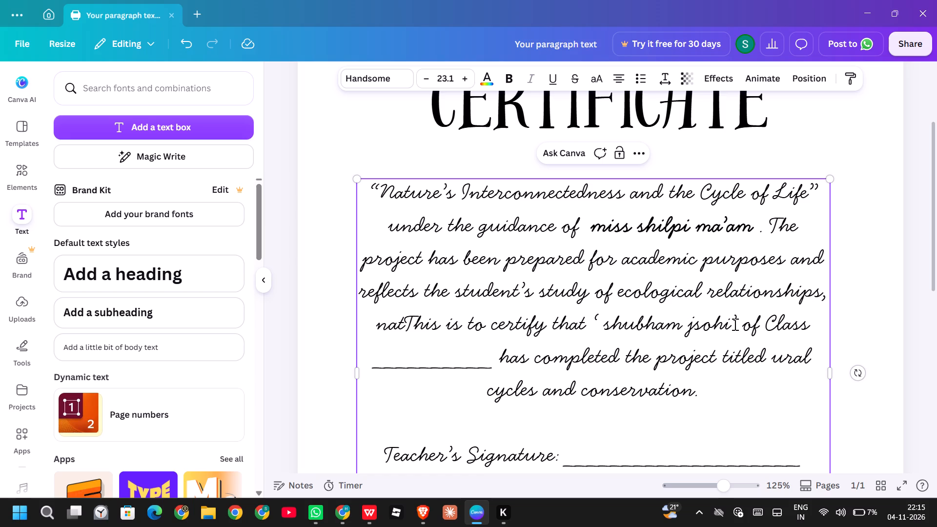
click(733, 317)
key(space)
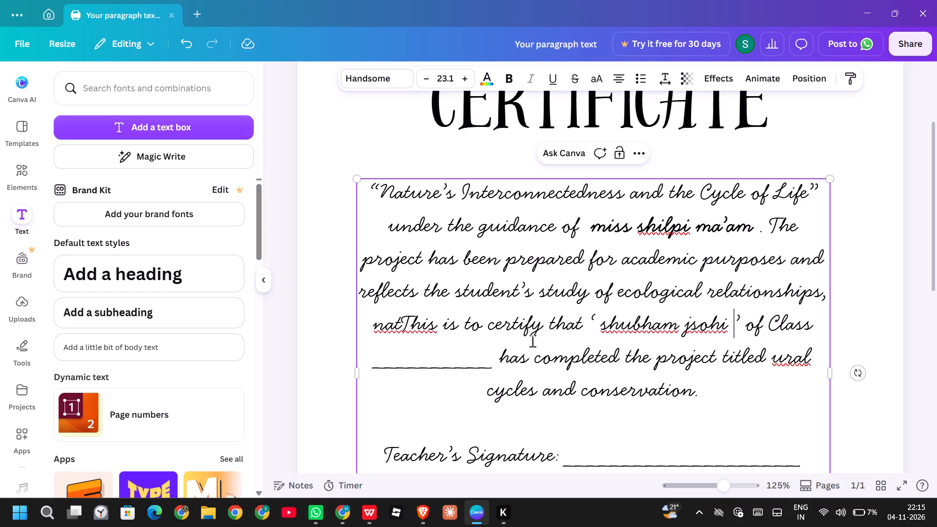
Delete the underscore blank after "of Class" in the certificate's body text.
drag(499, 361, 364, 369)
key(BackSpace)
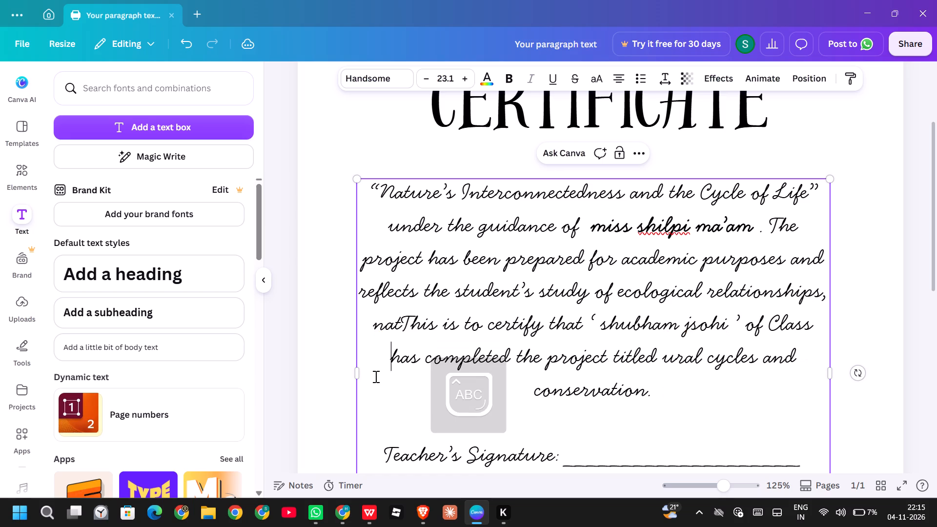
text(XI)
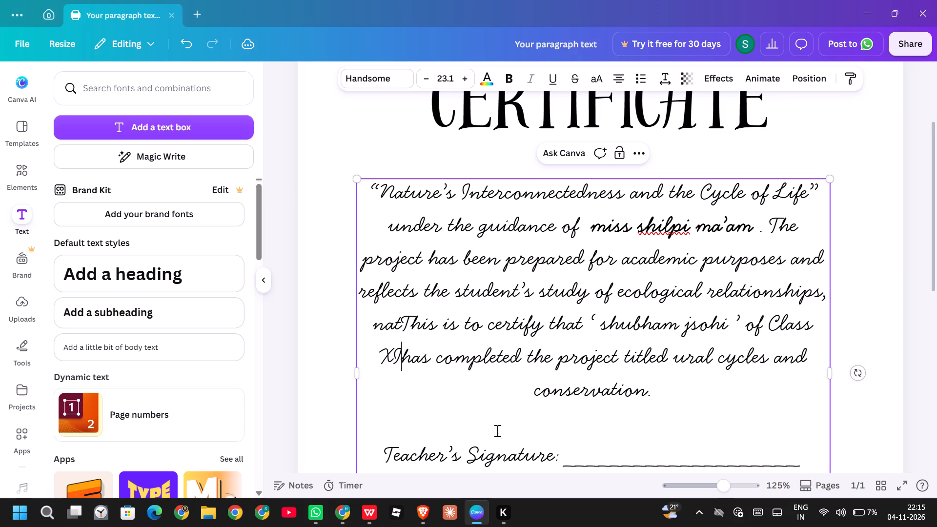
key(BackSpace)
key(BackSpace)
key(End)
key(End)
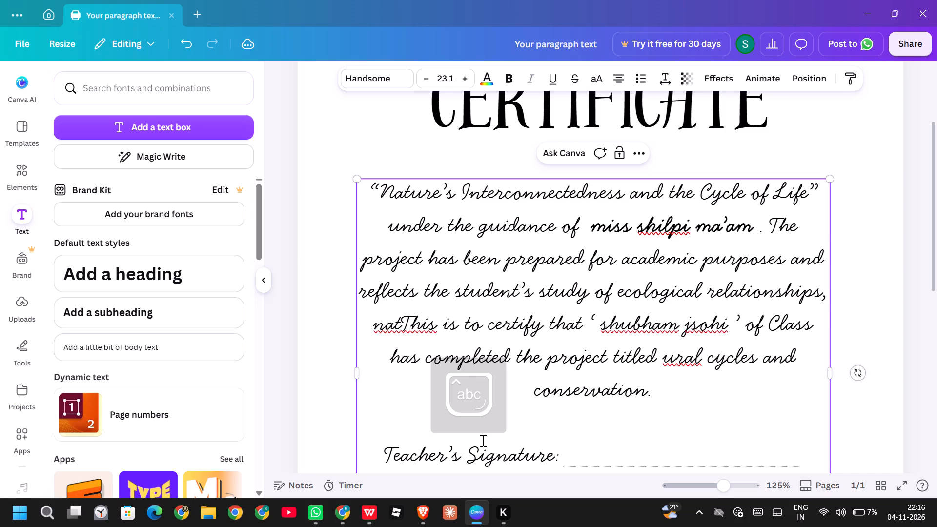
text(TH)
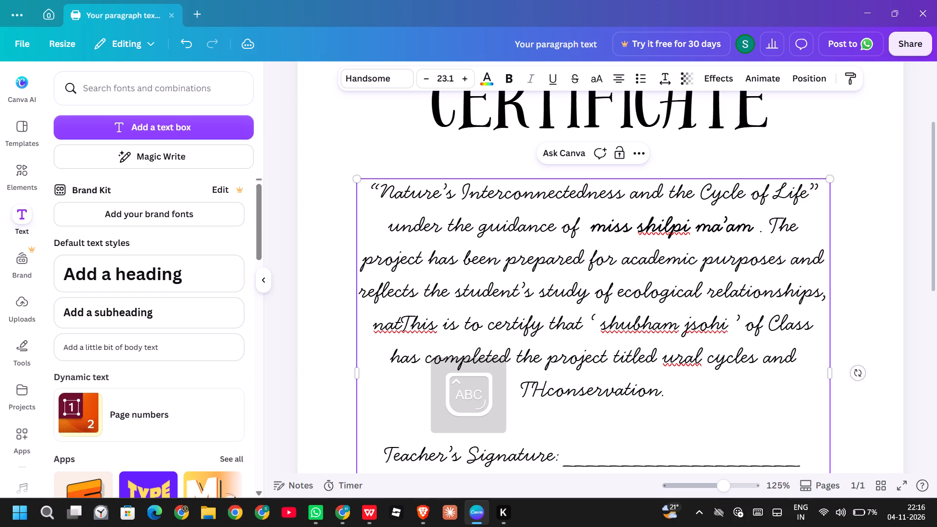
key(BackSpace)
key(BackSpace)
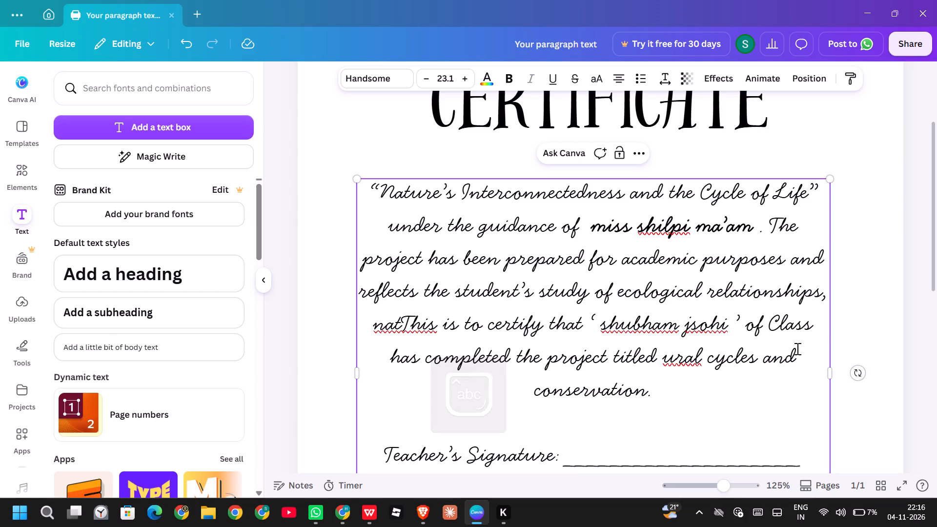
Enter 11th after "of Class" in single quotation marks, with a space before the closing mark and another before "has completed".
click(820, 324)
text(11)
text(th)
click(796, 330)
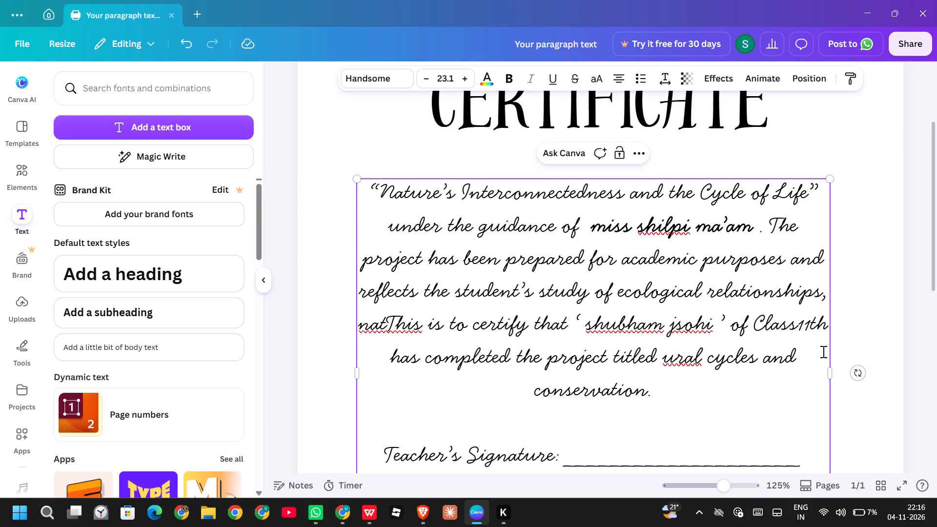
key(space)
key(apostrophe)
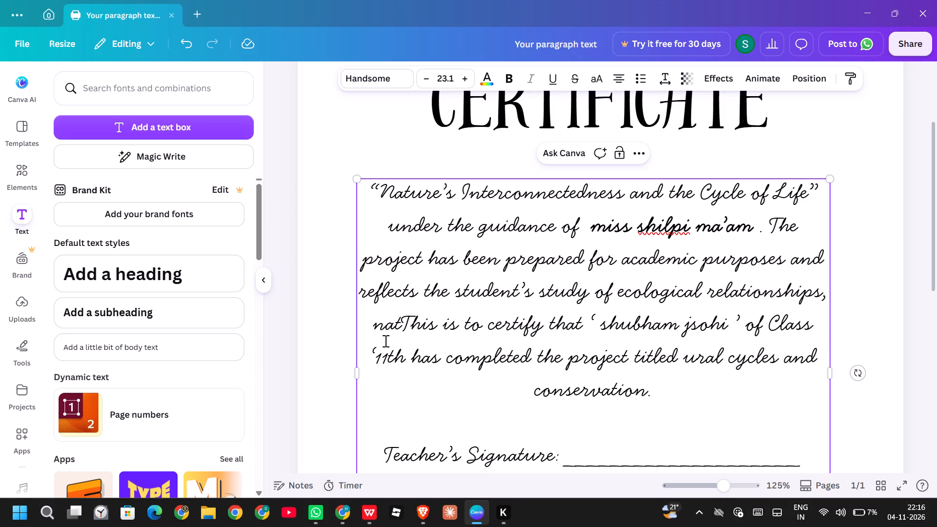
click(412, 352)
key(semicolon)
key(BackSpace)
key(apostrophe)
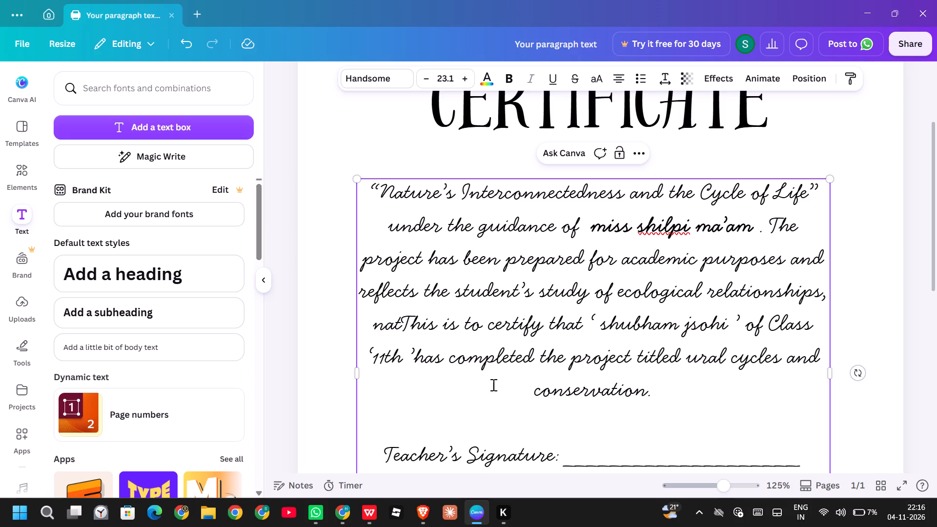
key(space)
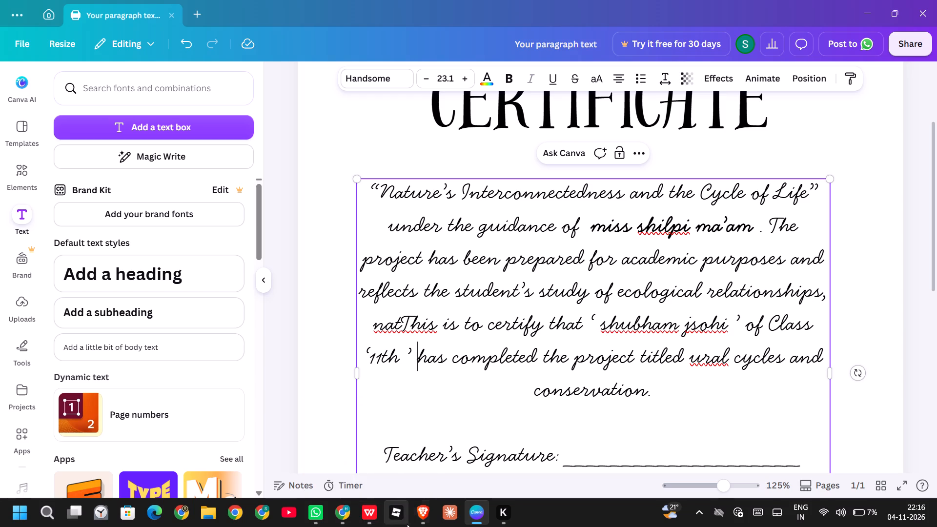
Switch to the project document in WPS Office and check the original Certificate wording on page 2.
click(413, 511)
click(415, 512)
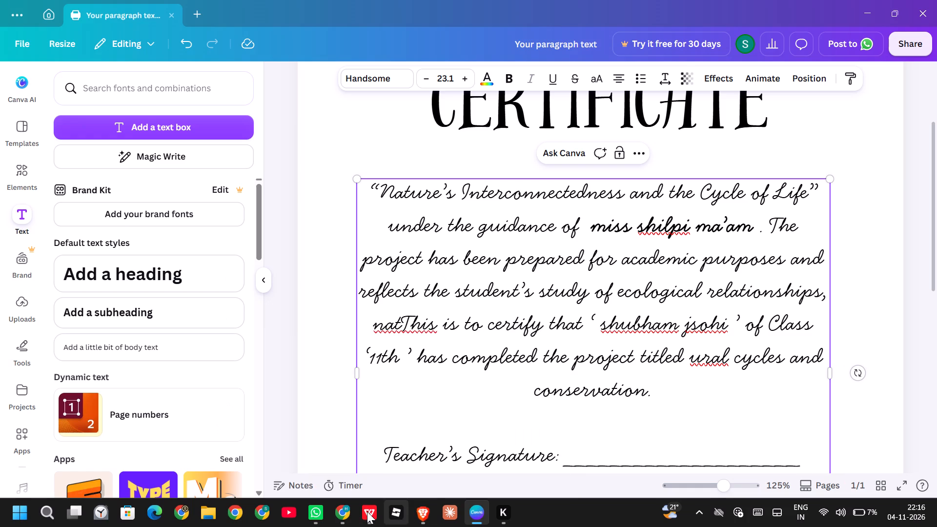
click(363, 510)
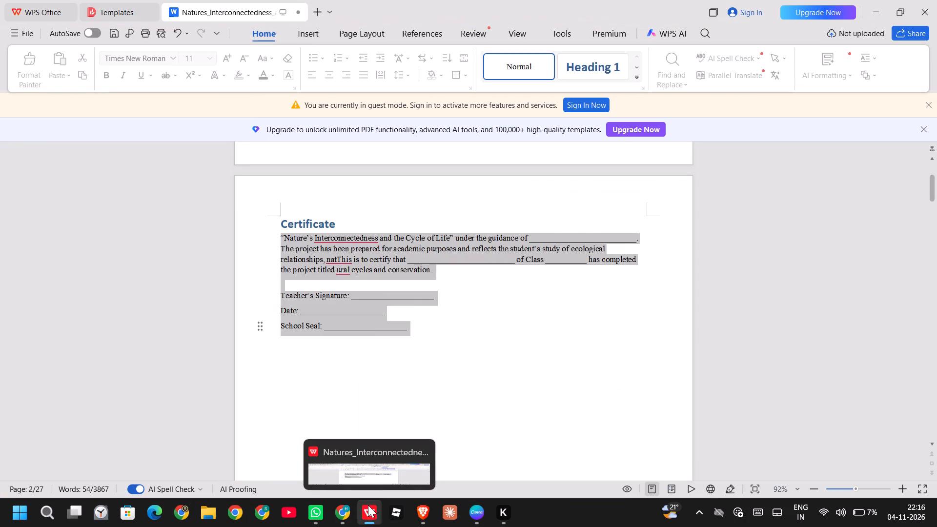
click(487, 377)
scroll(487, 377, up, 6)
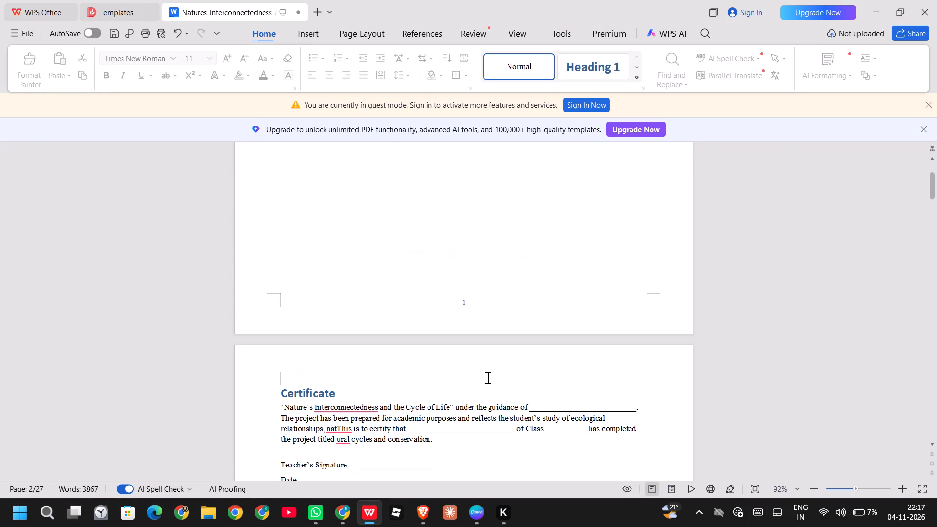
scroll(487, 377, down, 5)
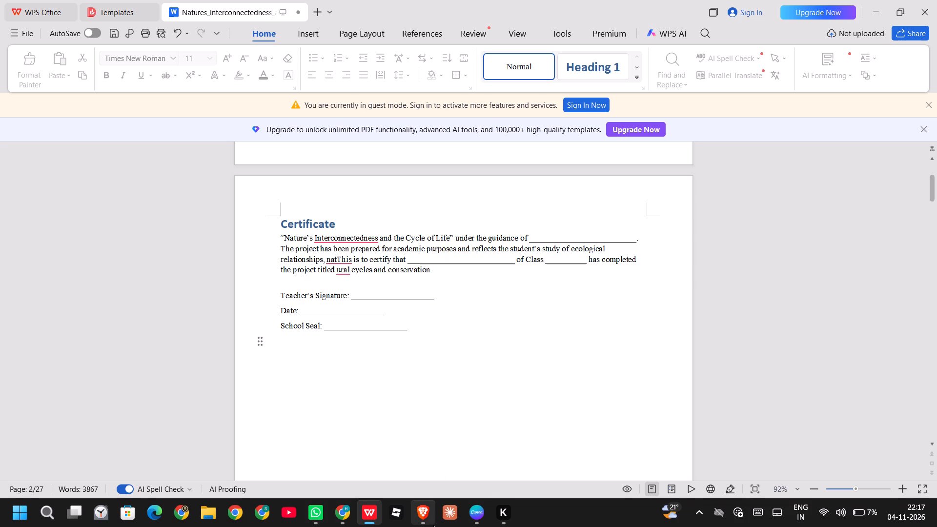
Switch back to the Canva certificate and delete the stray letters "nat" before "This is to certify that".
click(489, 514)
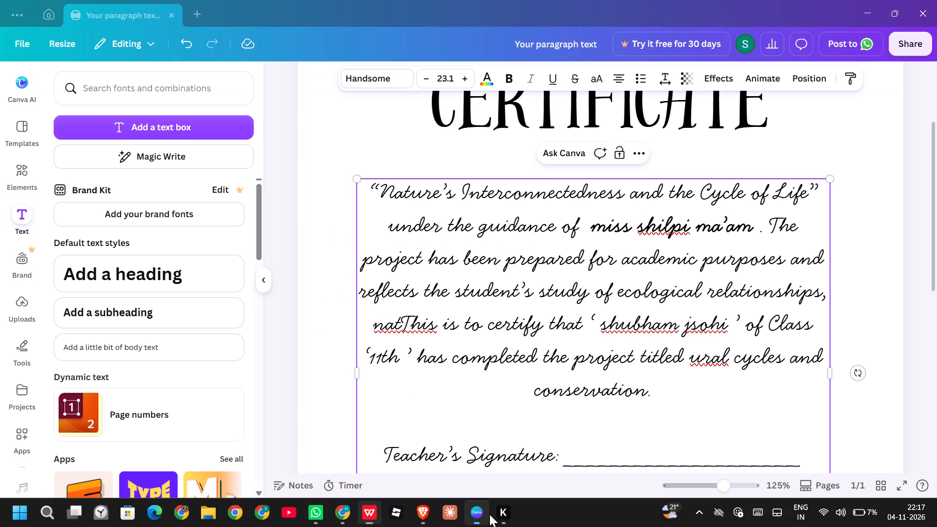
drag(403, 319, 385, 329)
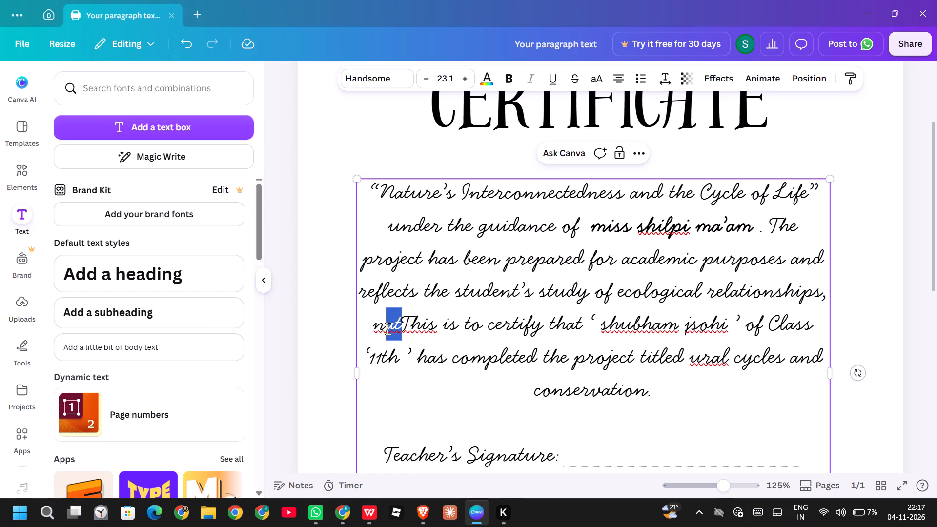
drag(385, 329, 378, 328)
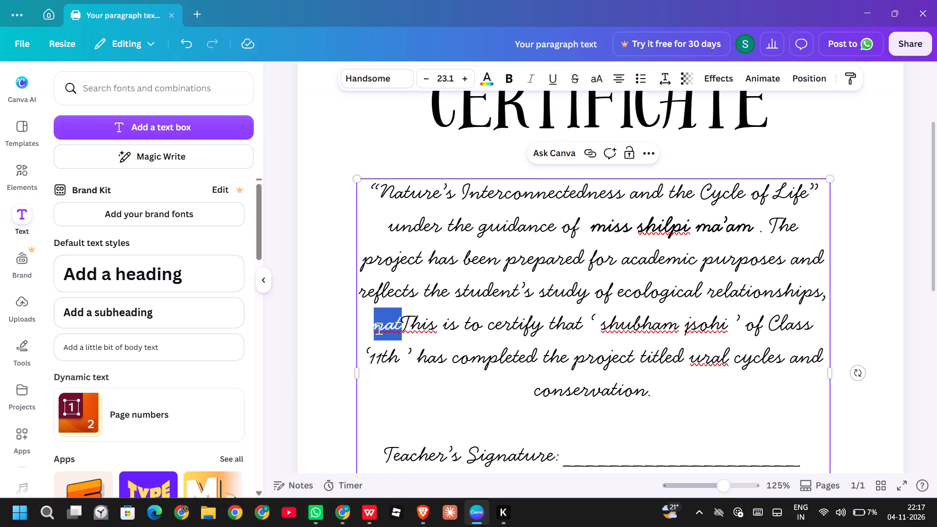
key(BackSpace)
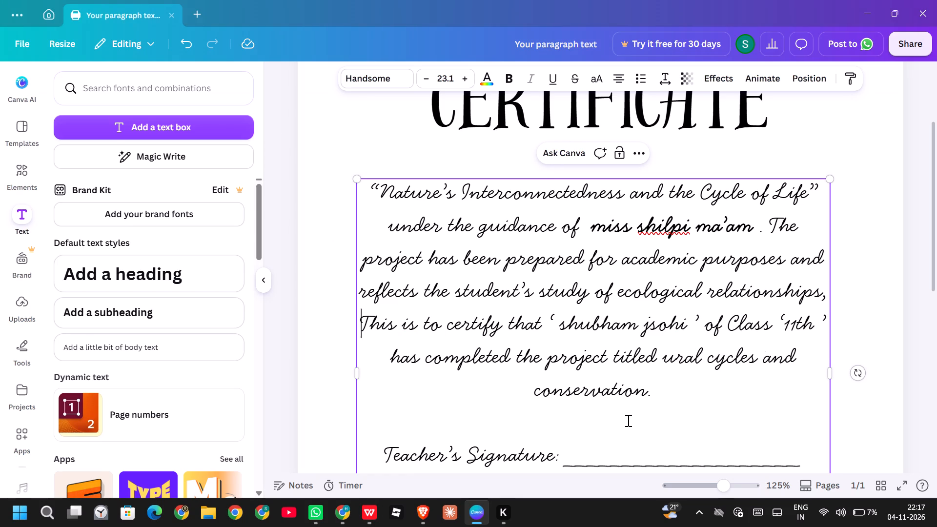
Recheck the Certificate wording in the WPS Office project document, and return to the Canva design.
click(380, 514)
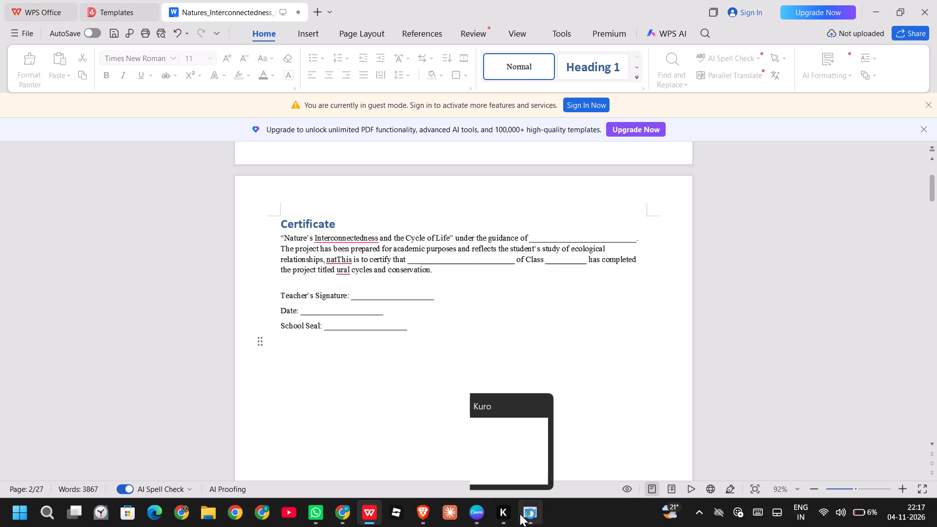
click(474, 510)
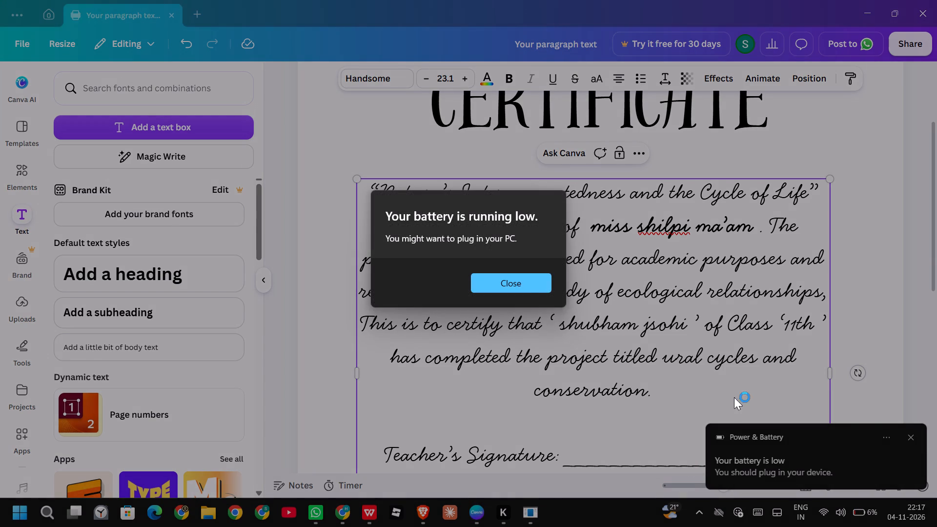
Dismiss the low-battery alert and review the certificate's layout from the body text down to the signature, date and school seal lines.
click(513, 288)
scroll(514, 287, down, 2)
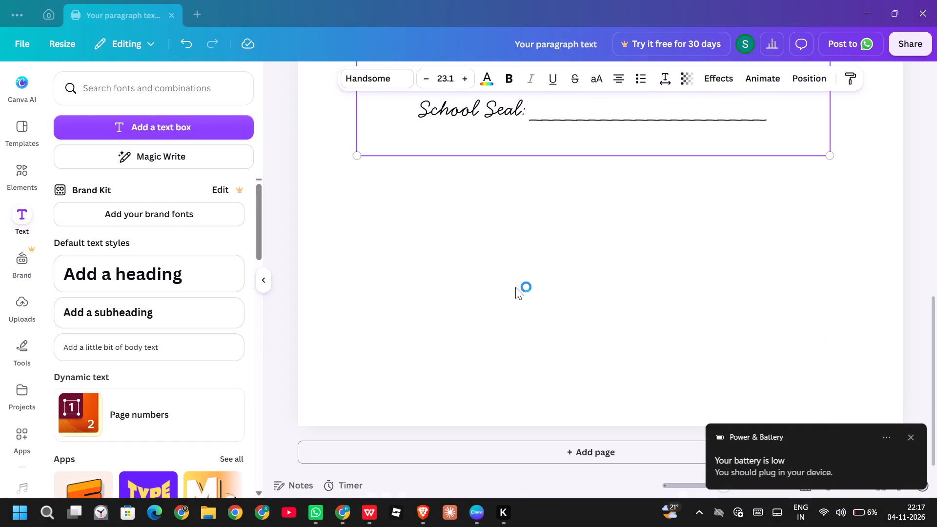
scroll(515, 287, up, 1)
scroll(515, 287, down, 1)
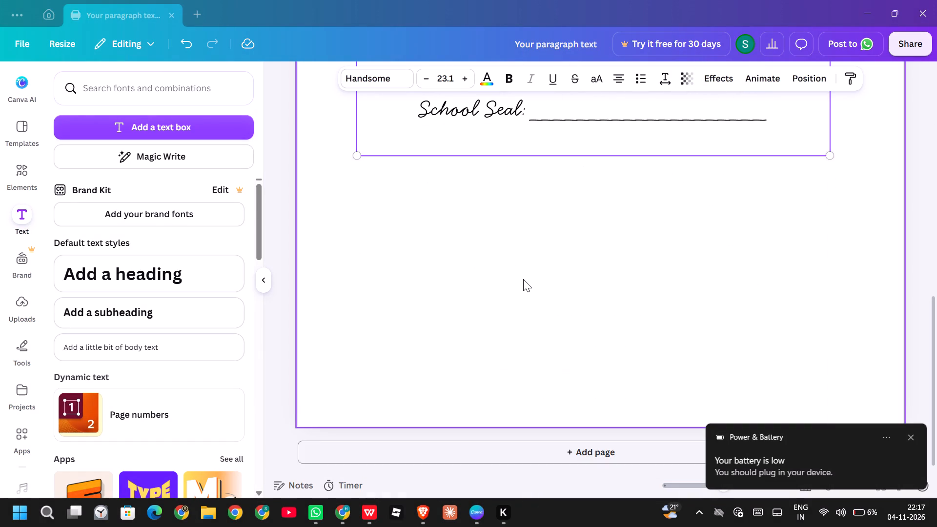
scroll(523, 279, up, 4)
scroll(517, 479, up, 1)
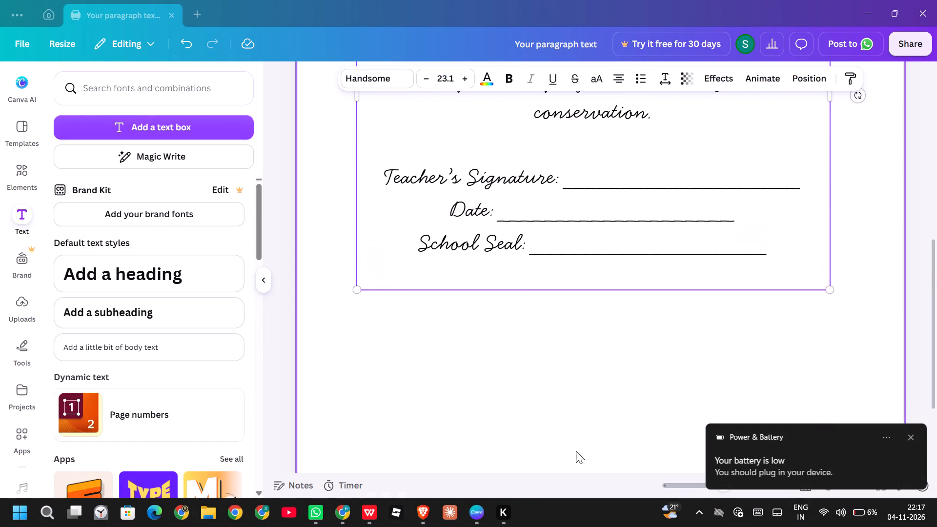
scroll(576, 451, up, 1)
scroll(586, 324, up, 2)
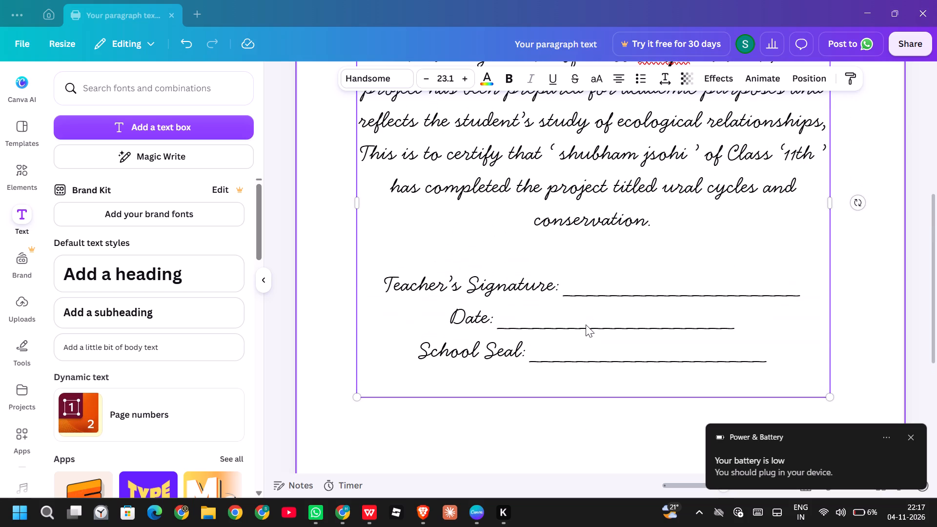
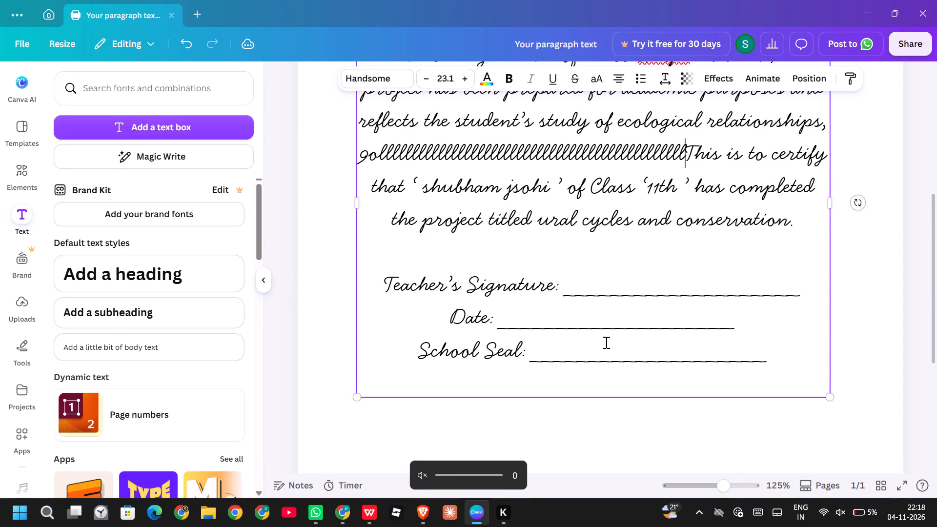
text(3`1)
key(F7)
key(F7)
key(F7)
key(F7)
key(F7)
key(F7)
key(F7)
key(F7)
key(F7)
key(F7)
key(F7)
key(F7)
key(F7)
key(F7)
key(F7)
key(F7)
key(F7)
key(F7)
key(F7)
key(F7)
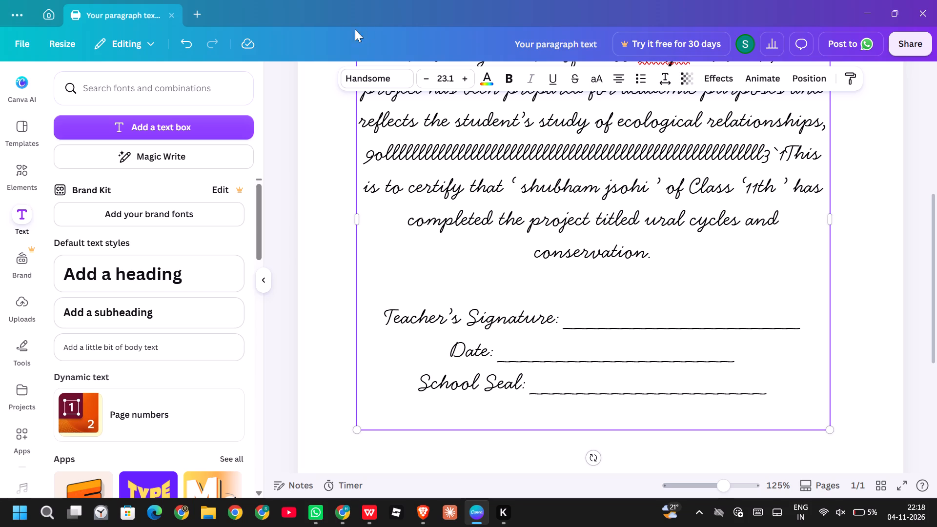
Delete the run of stray characters between "ecological relationships," and "This is to certify" in the certificate body text.
drag(786, 152, 546, 177)
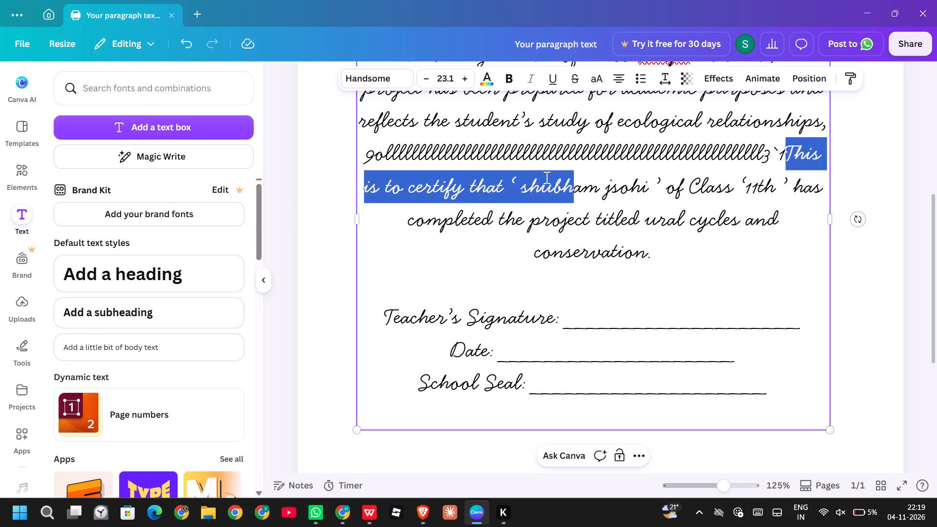
drag(546, 177, 365, 161)
key(BackSpace)
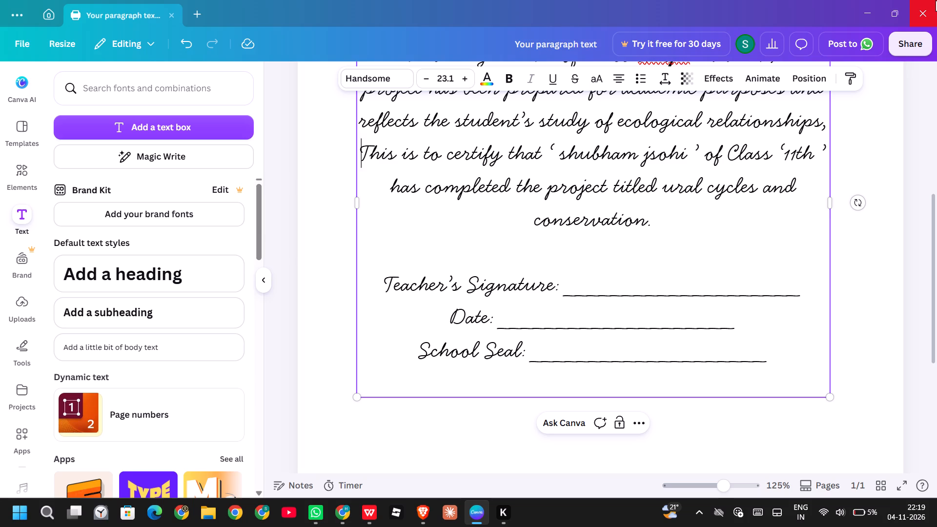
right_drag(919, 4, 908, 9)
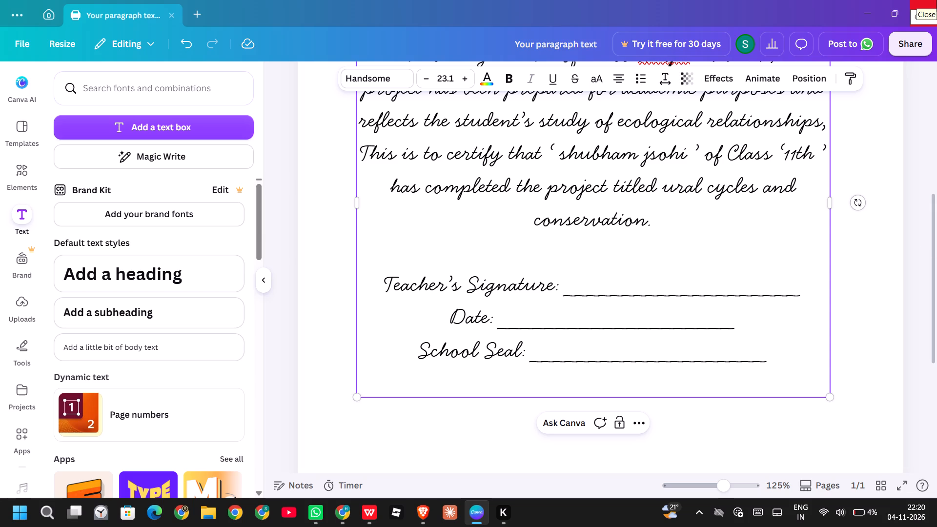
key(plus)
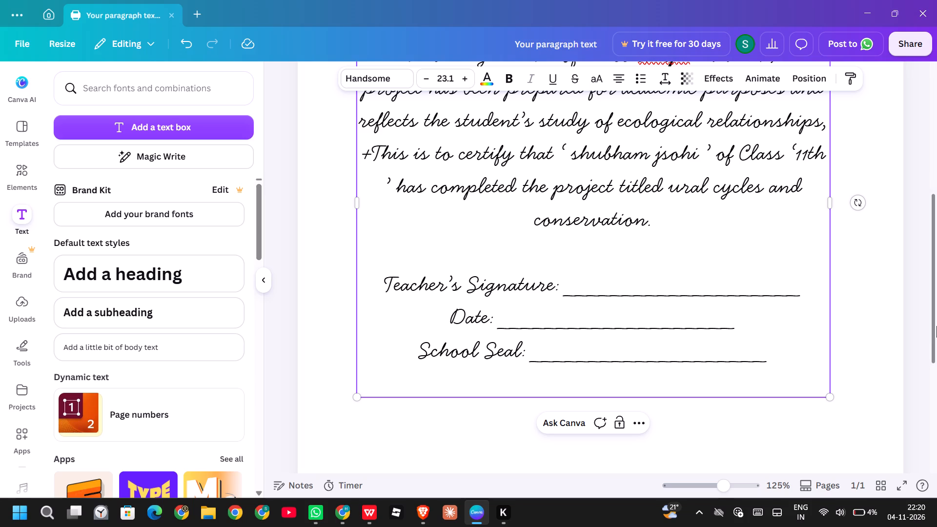
Make the student's name and the class "11th" bold in the certificate body text.
scroll(716, 506, up, 7)
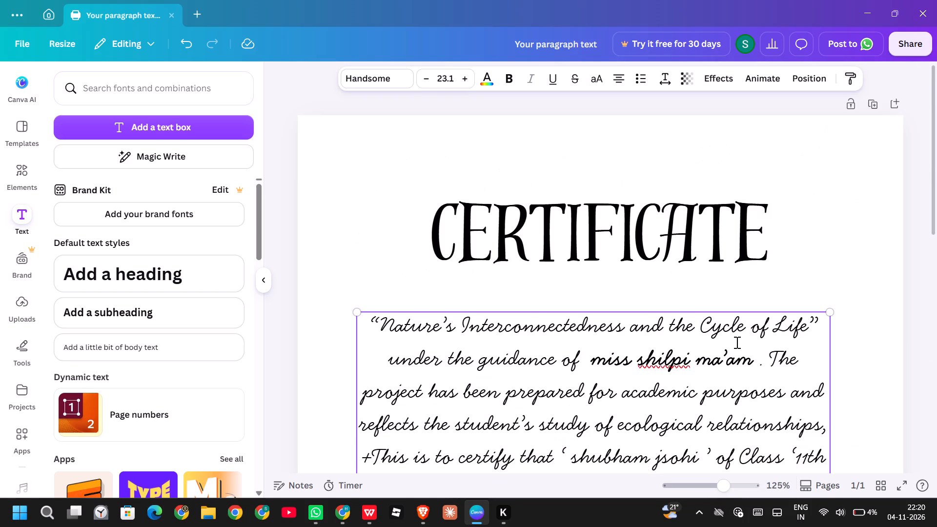
scroll(736, 342, up, 1)
scroll(736, 342, down, 1)
scroll(736, 342, up, 1)
scroll(736, 342, down, 1)
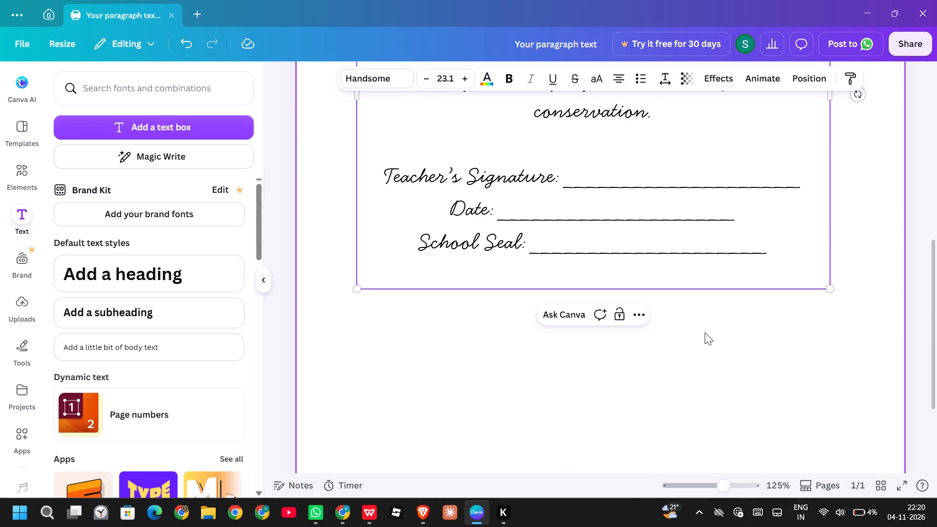
scroll(705, 332, up, 1)
scroll(705, 332, down, 2)
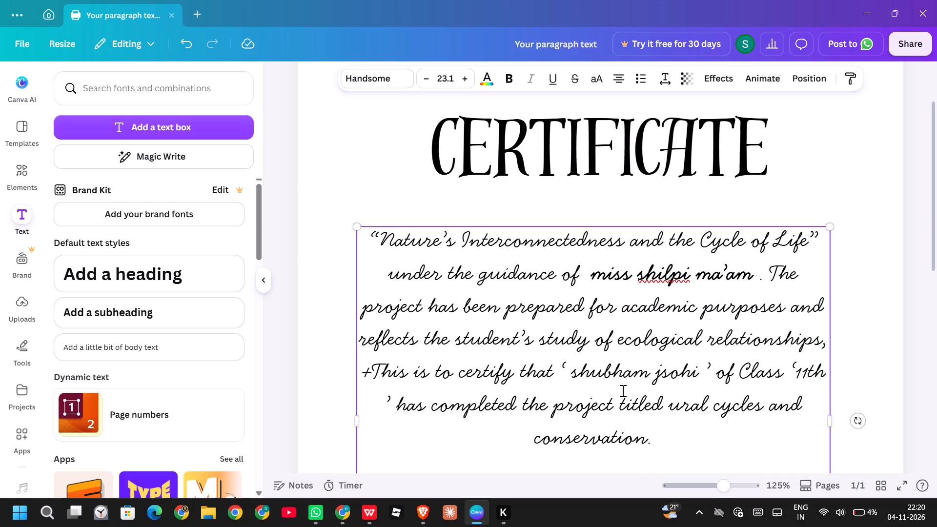
drag(565, 373, 685, 365)
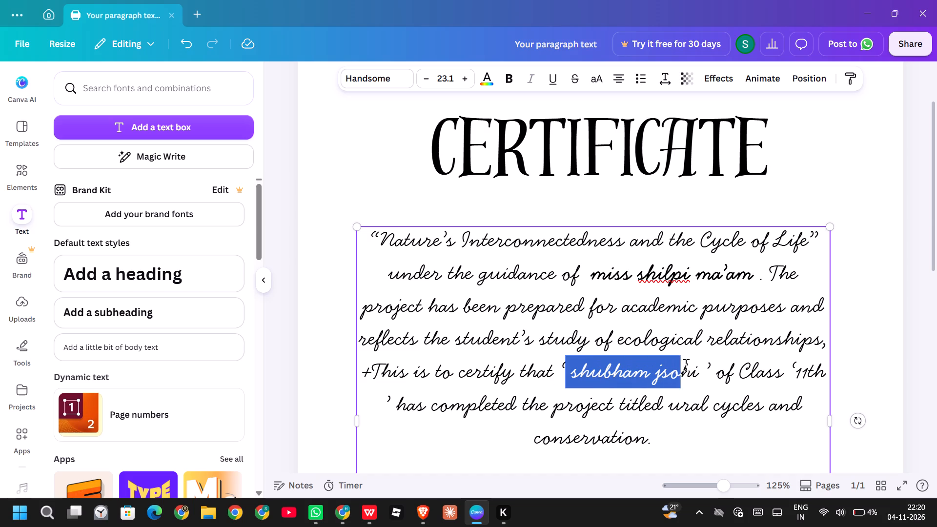
drag(685, 365, 697, 365)
click(510, 76)
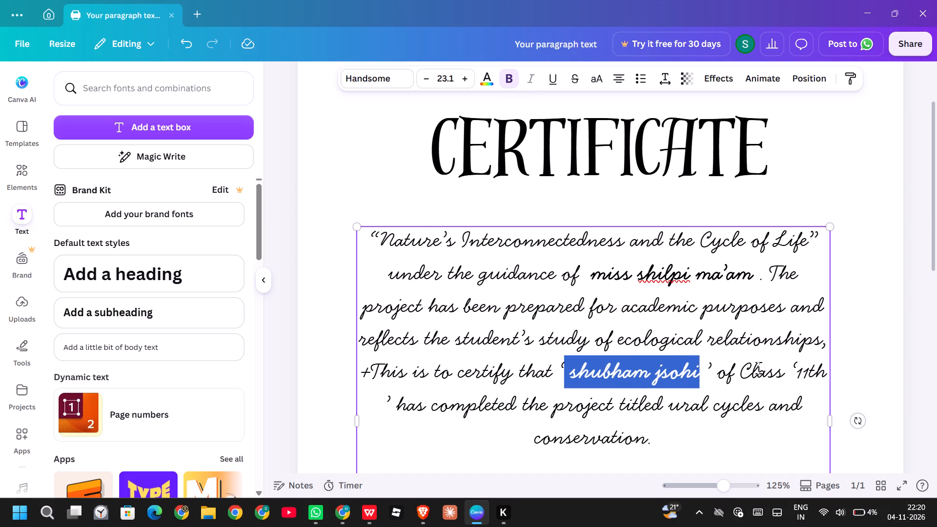
drag(794, 370, 819, 367)
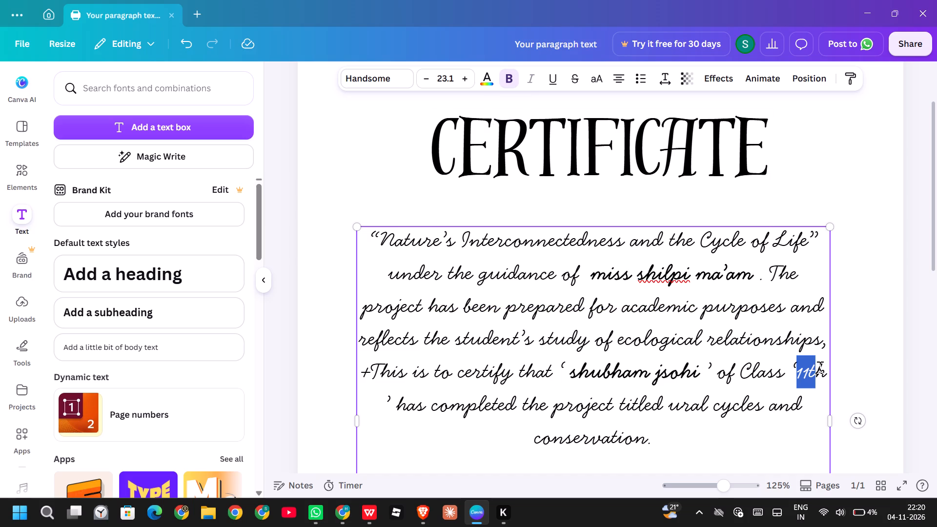
drag(819, 367, 822, 367)
click(512, 71)
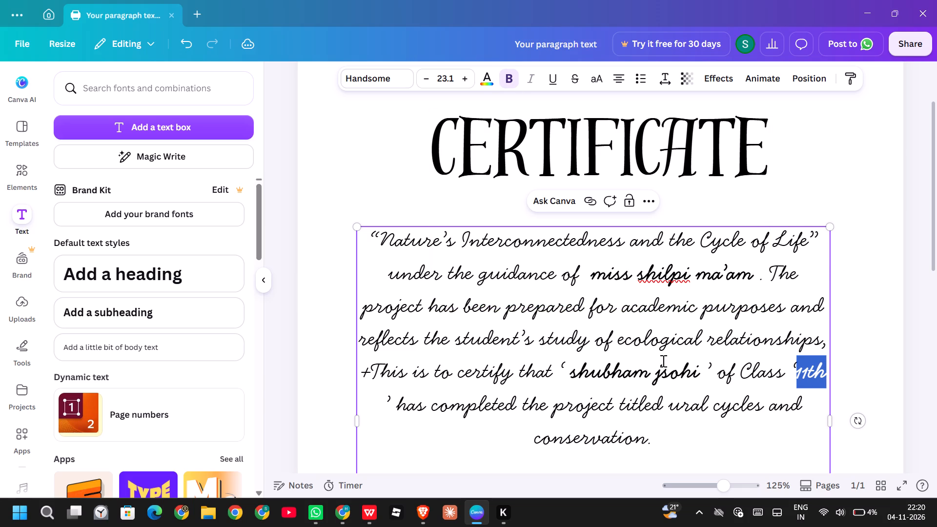
Delete the stray plus sign before "This is to certify that" in the body text.
click(371, 374)
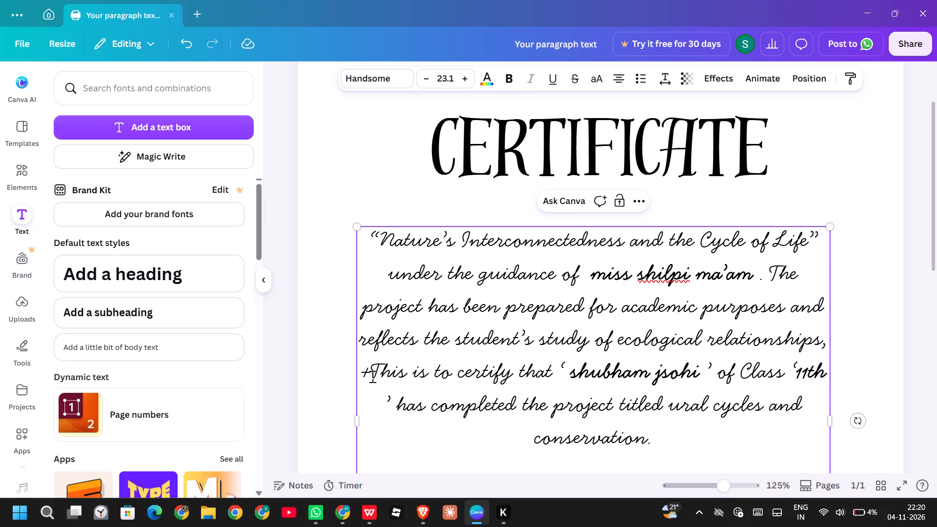
key(BackSpace)
click(883, 350)
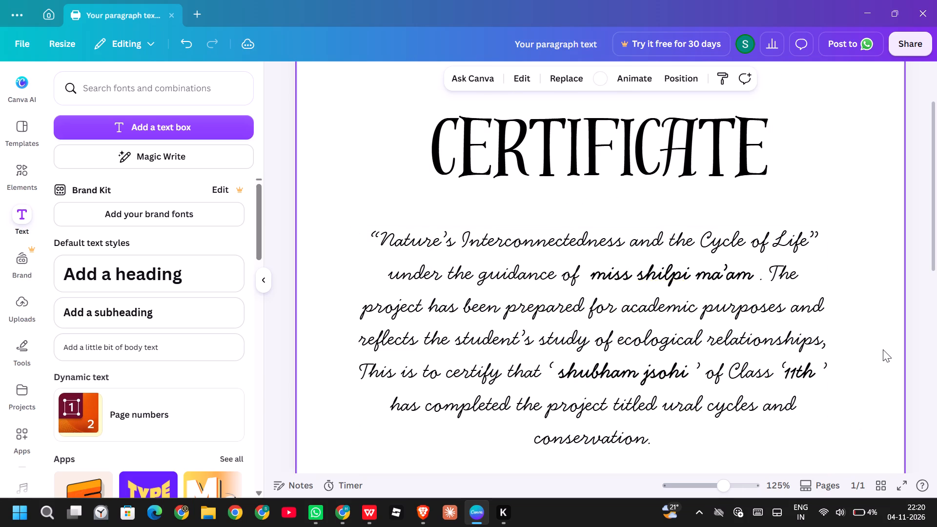
Remove the extra space between "11th" and its closing quotation mark in the body text.
click(820, 370)
click(820, 369)
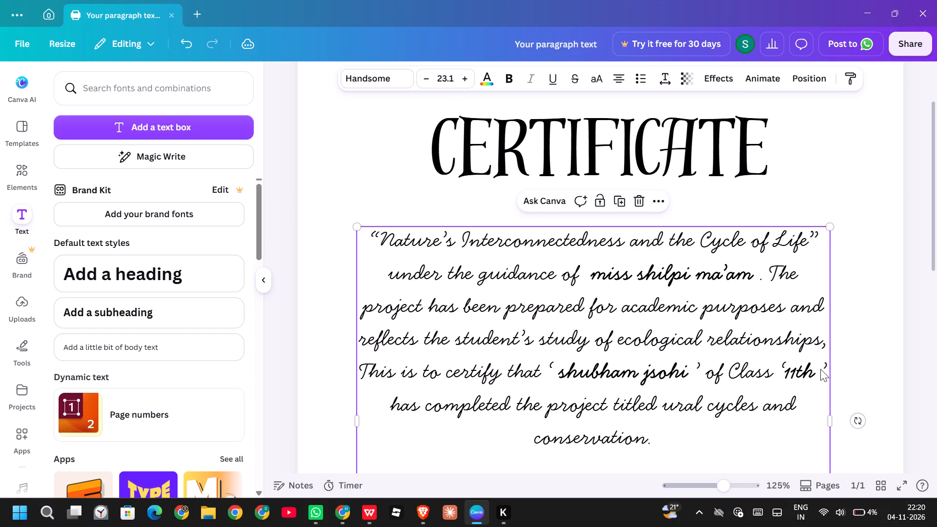
key(BackSpace)
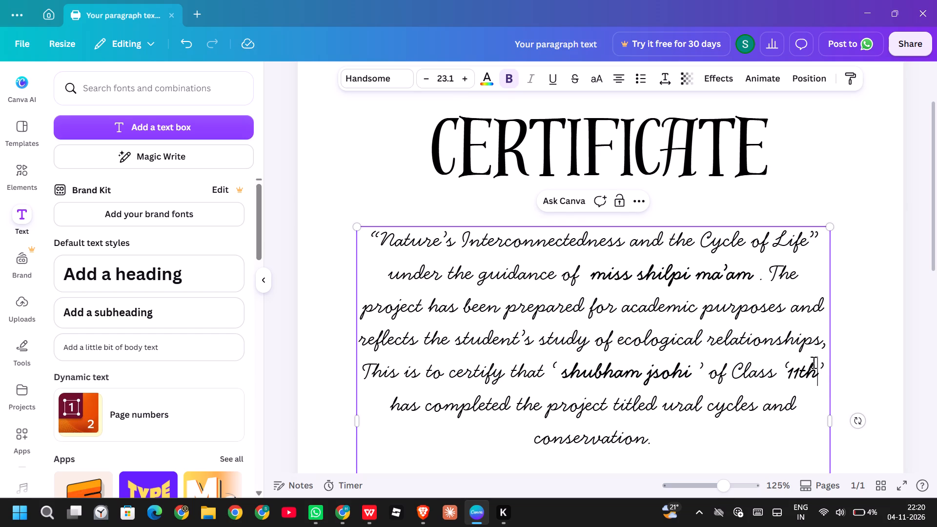
click(882, 295)
Search the design elements for "leaf".
scroll(752, 312, down, 2)
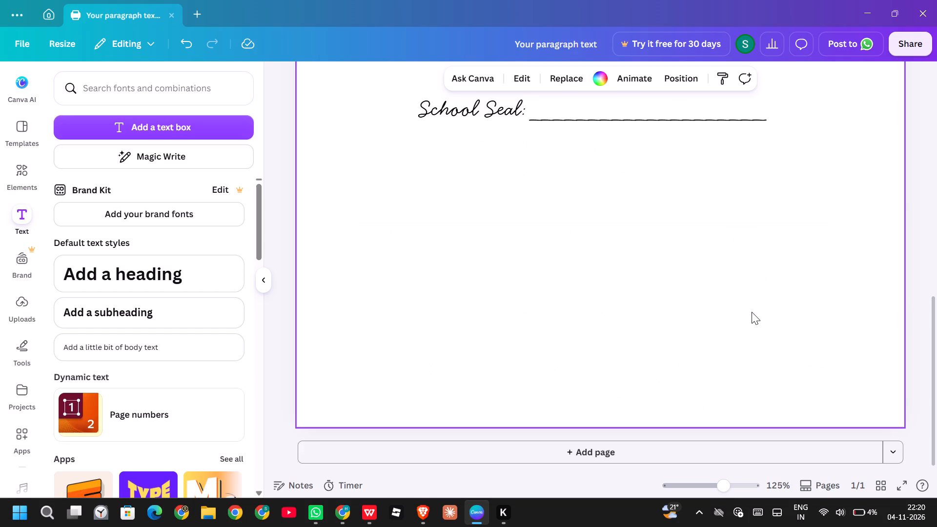
scroll(752, 312, up, 1)
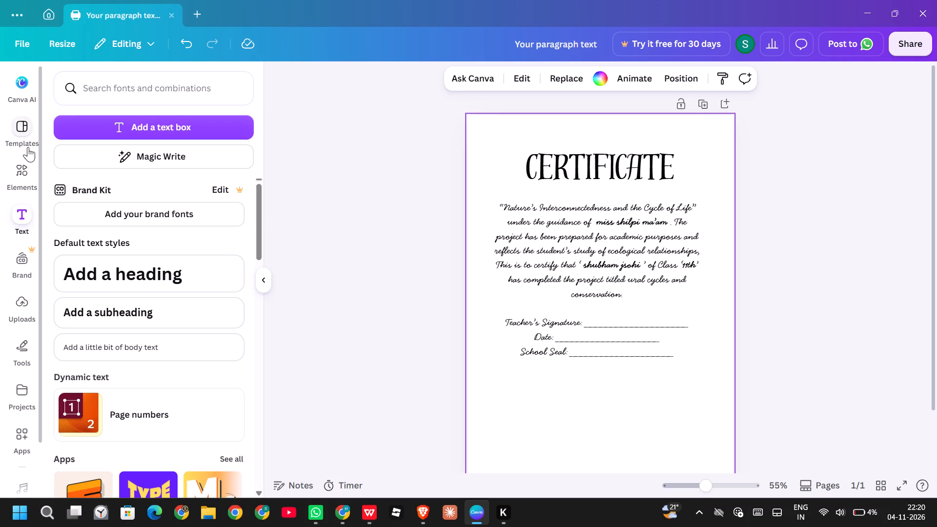
click(26, 160)
click(95, 119)
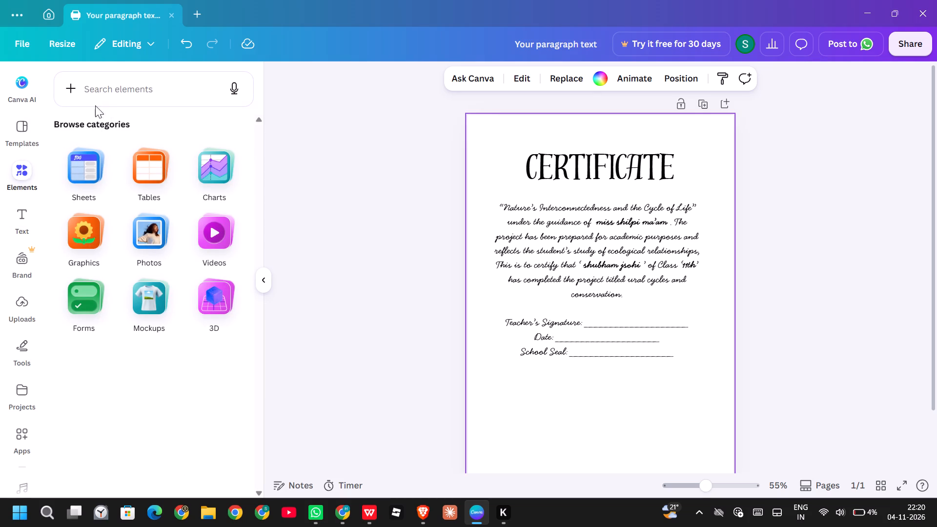
click(99, 87)
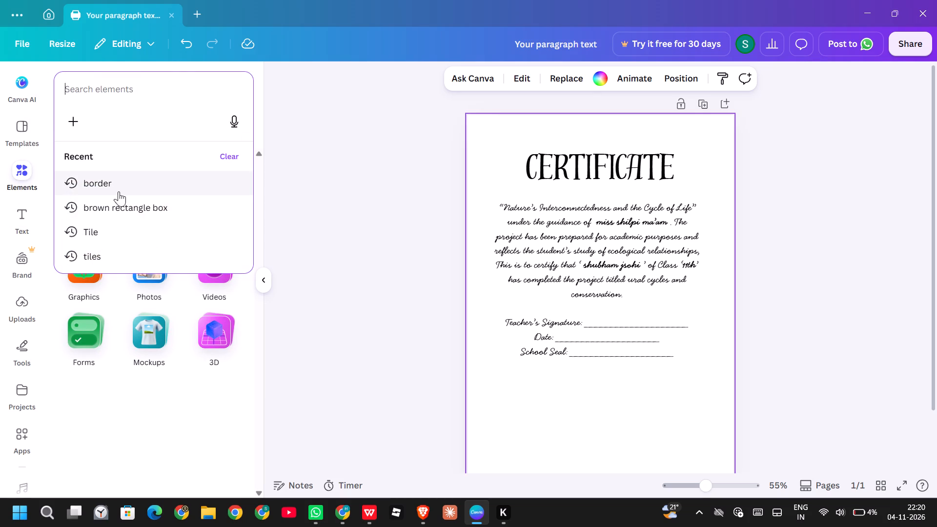
text(leaf)
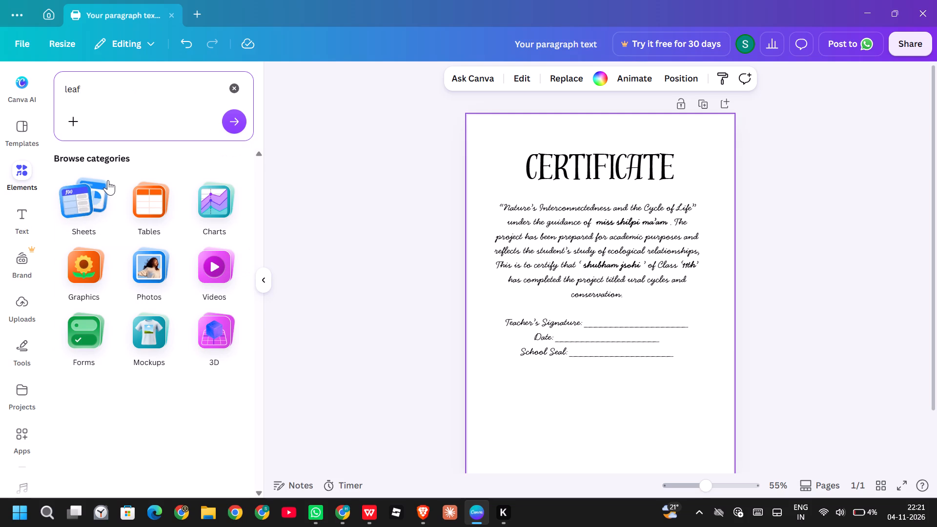